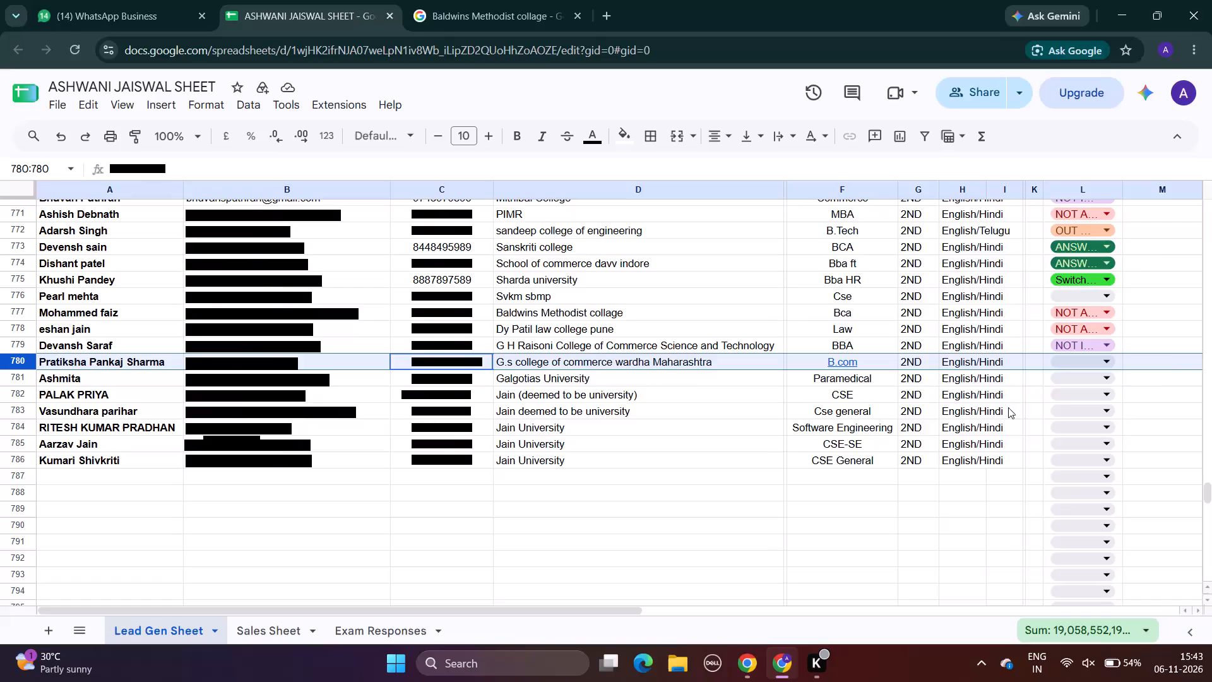
Set the call status of the lead in row 780, column L, to ANSWERED.
click(1078, 363)
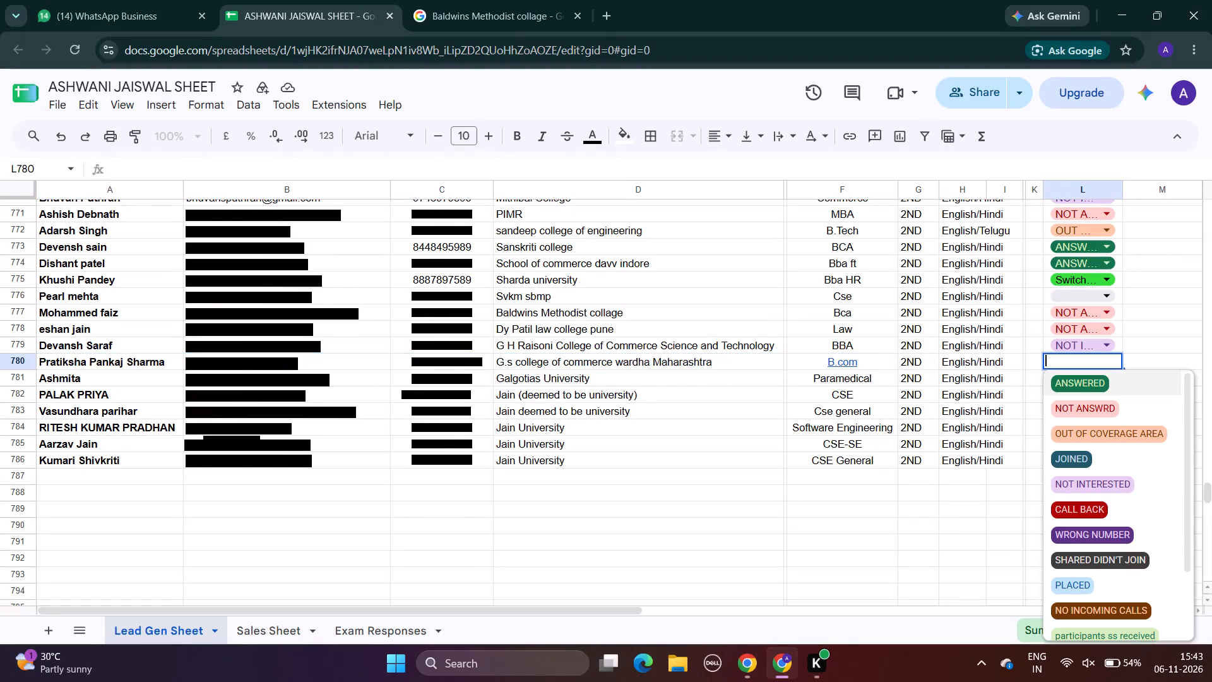
click(1082, 378)
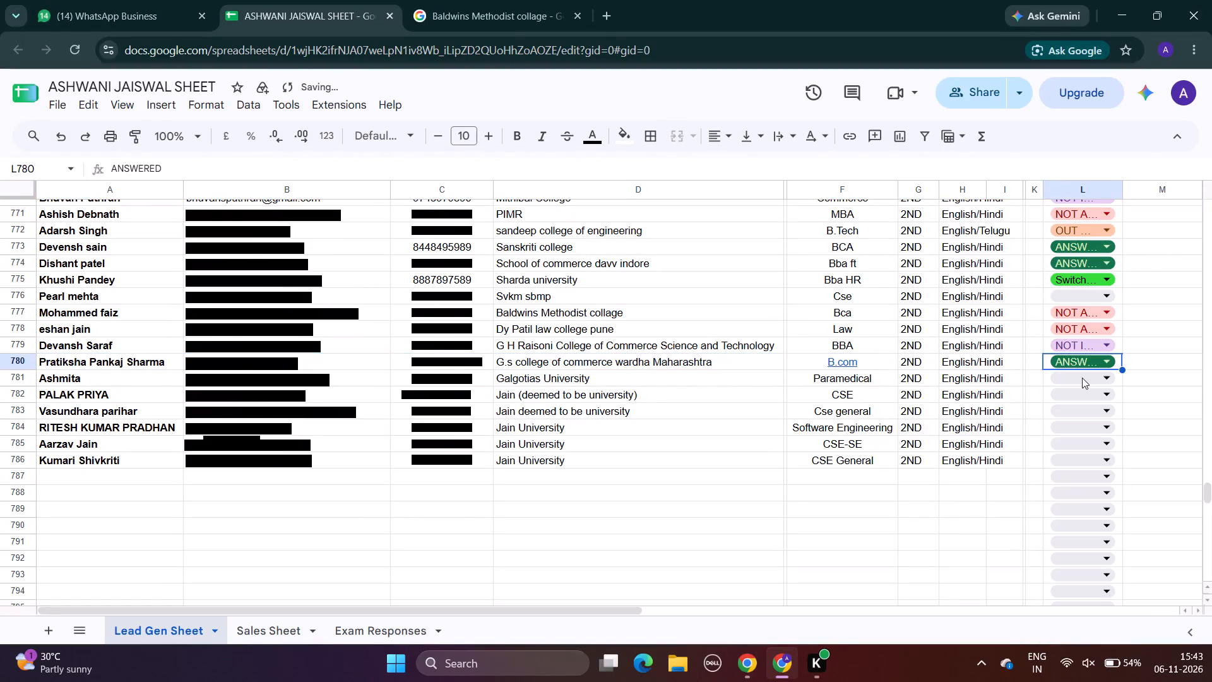
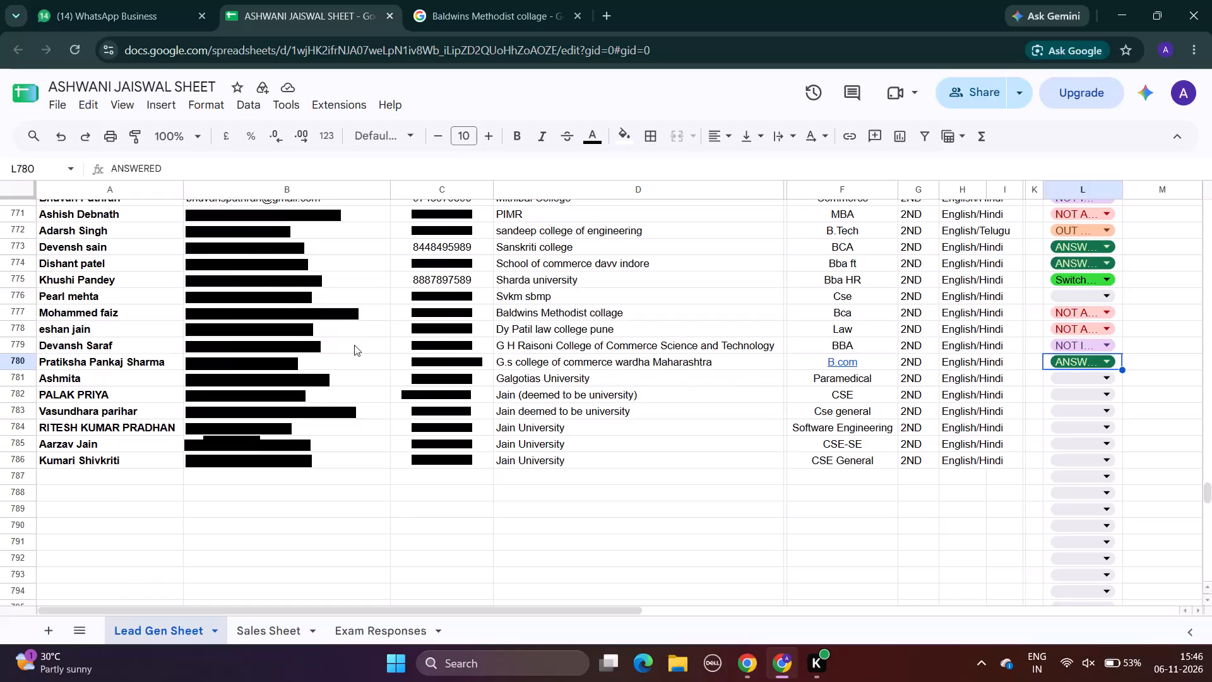
Search the Lead Gen Sheet for the leading digits of the row 781 lead's phone number and check the matches.
click(13, 378)
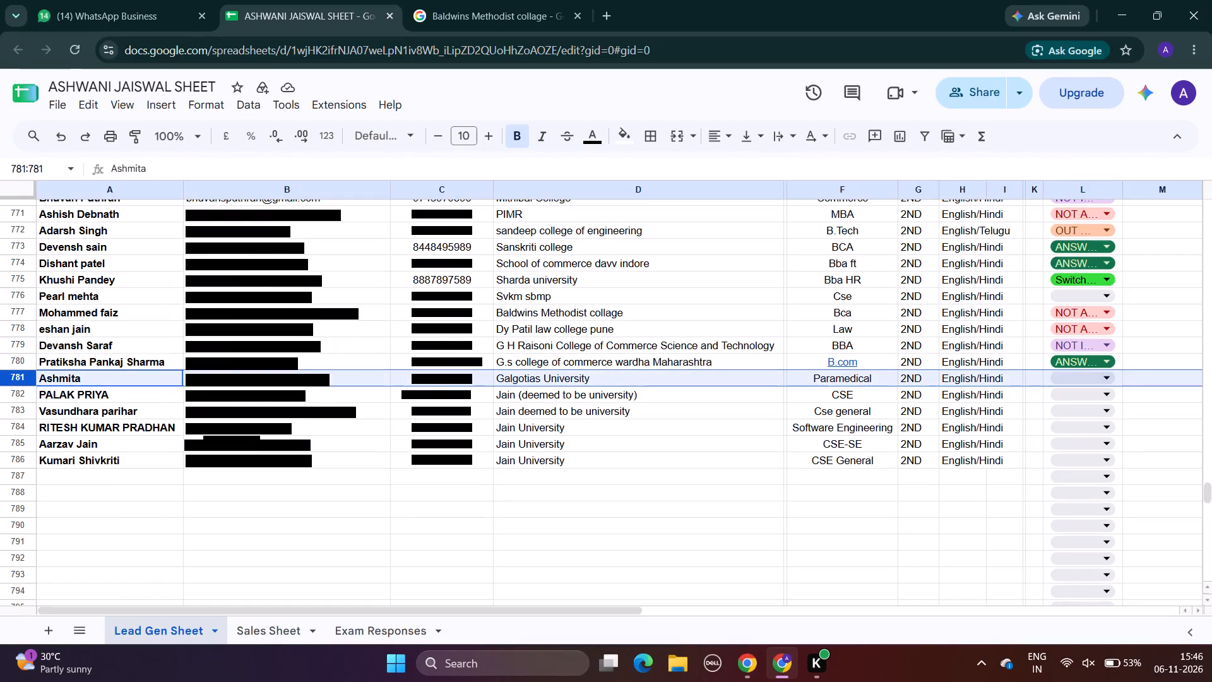
key(ctrl+f)
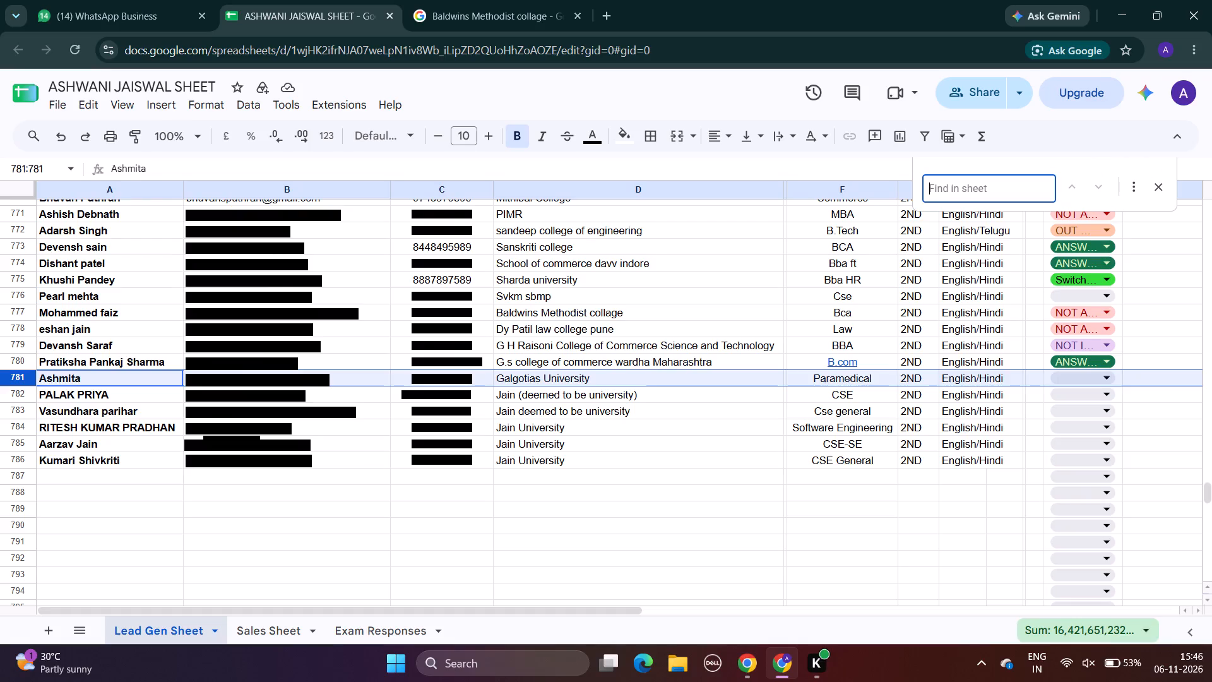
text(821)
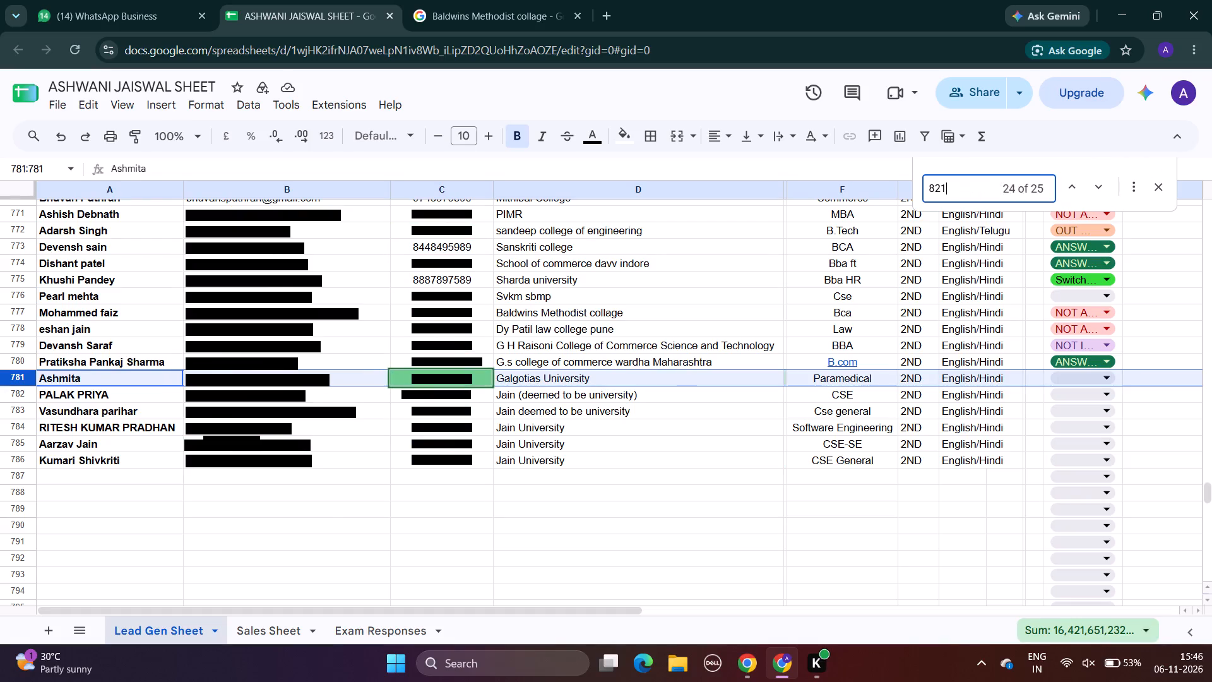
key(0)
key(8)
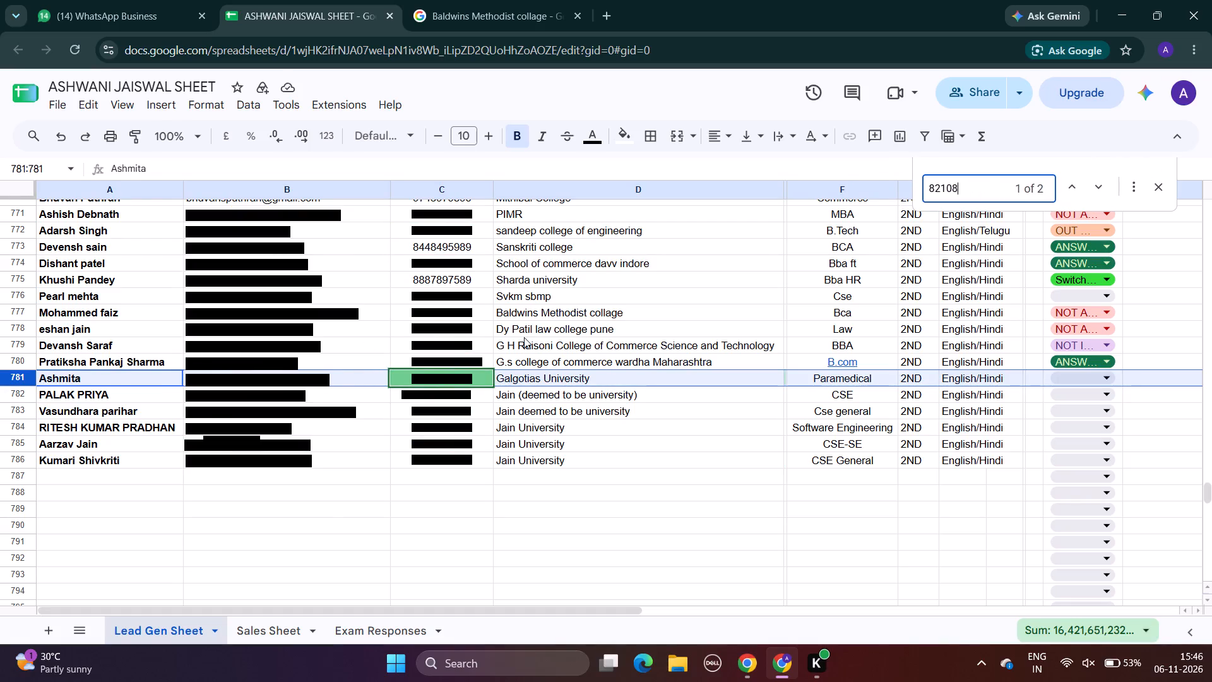
click(1096, 186)
click(1096, 186)
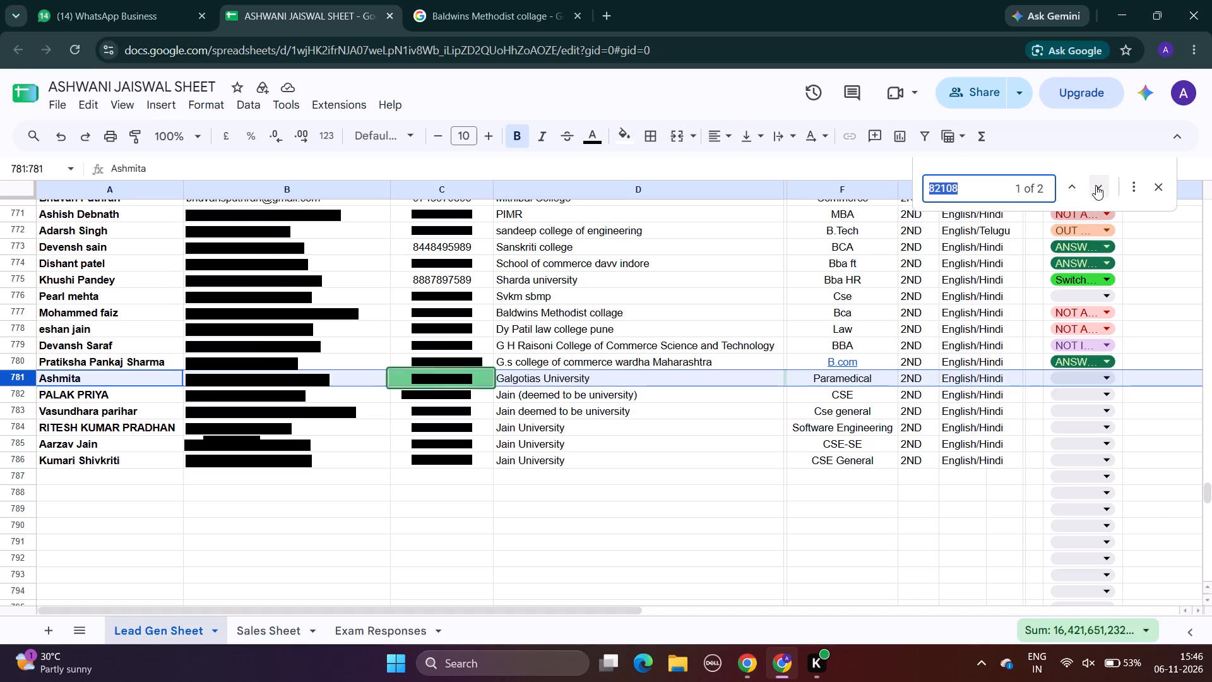
click(1161, 186)
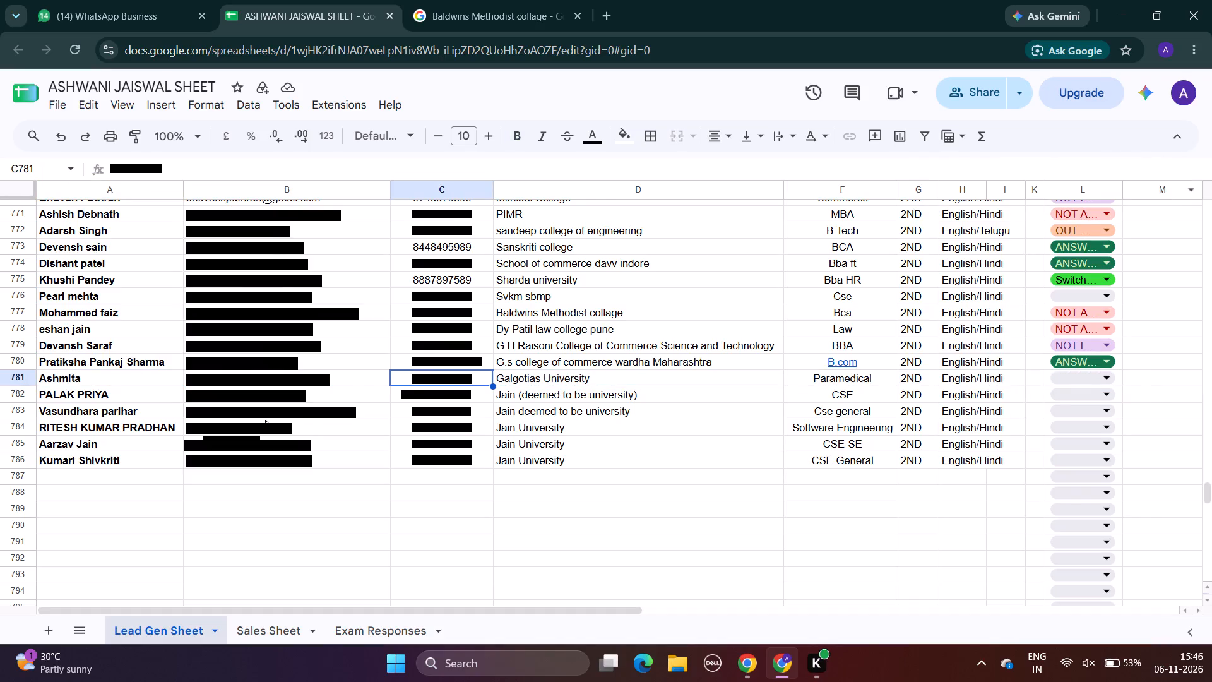
Select the whole of row 781, the Galgotias University Paramedical lead, in the Lead Gen Sheet.
click(20, 379)
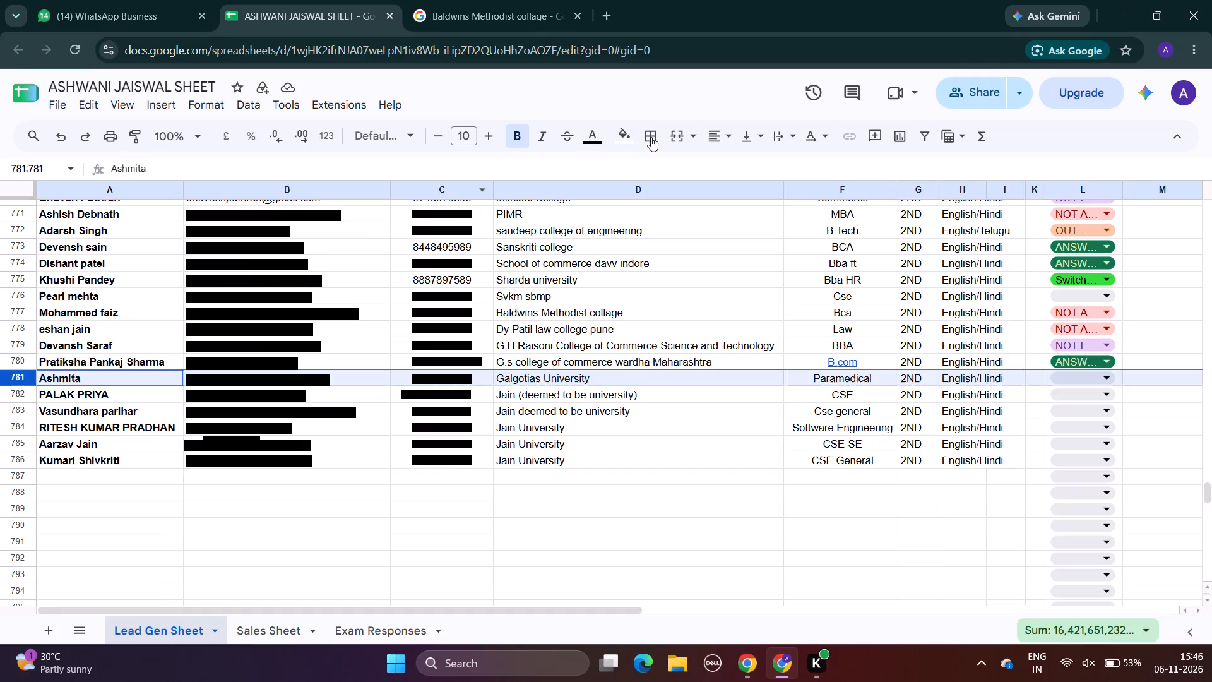
scroll(879, 368, down, 1)
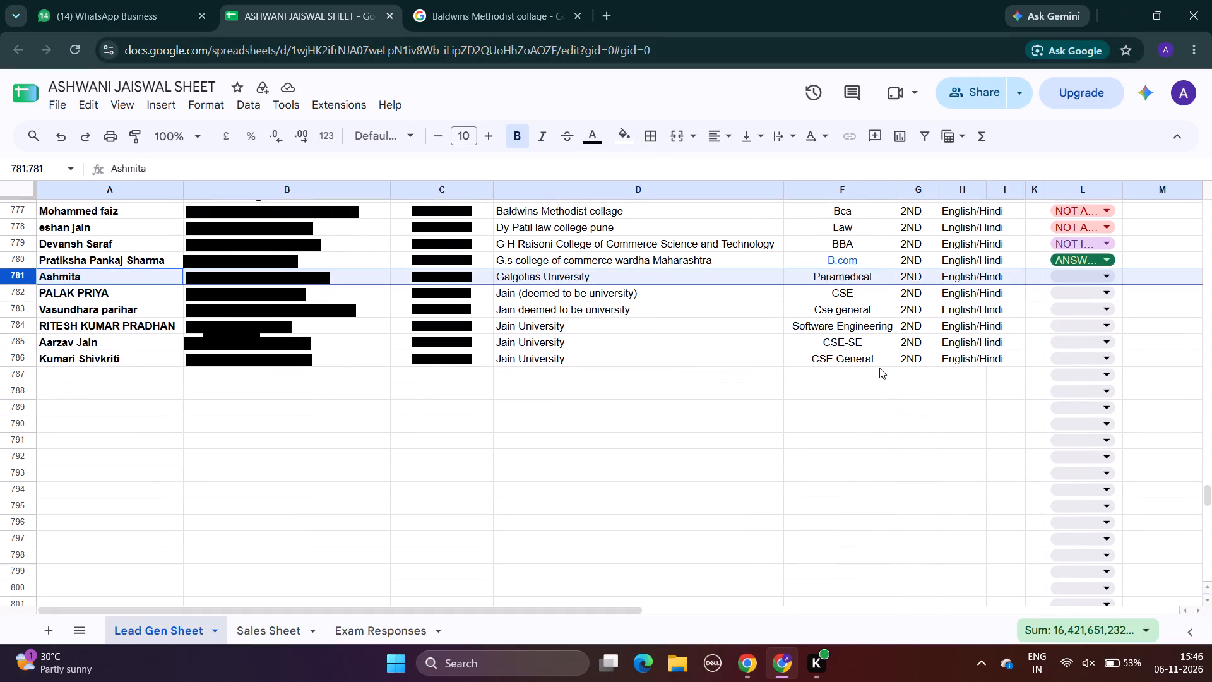
scroll(879, 368, down, 1)
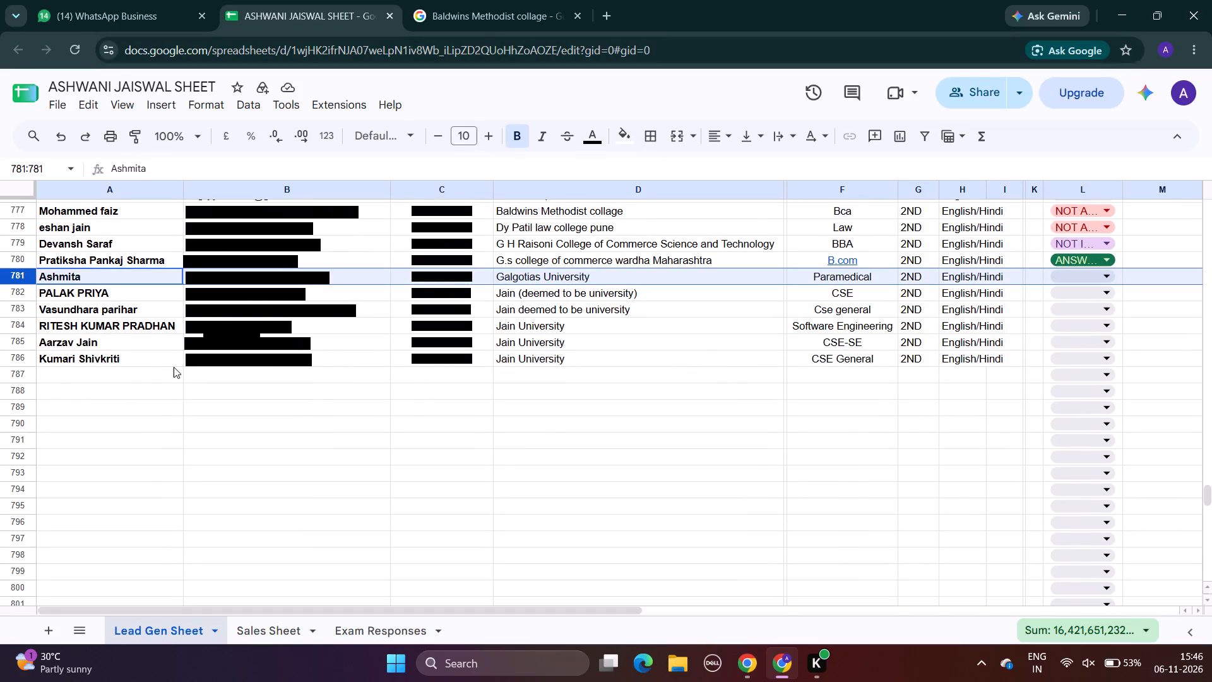
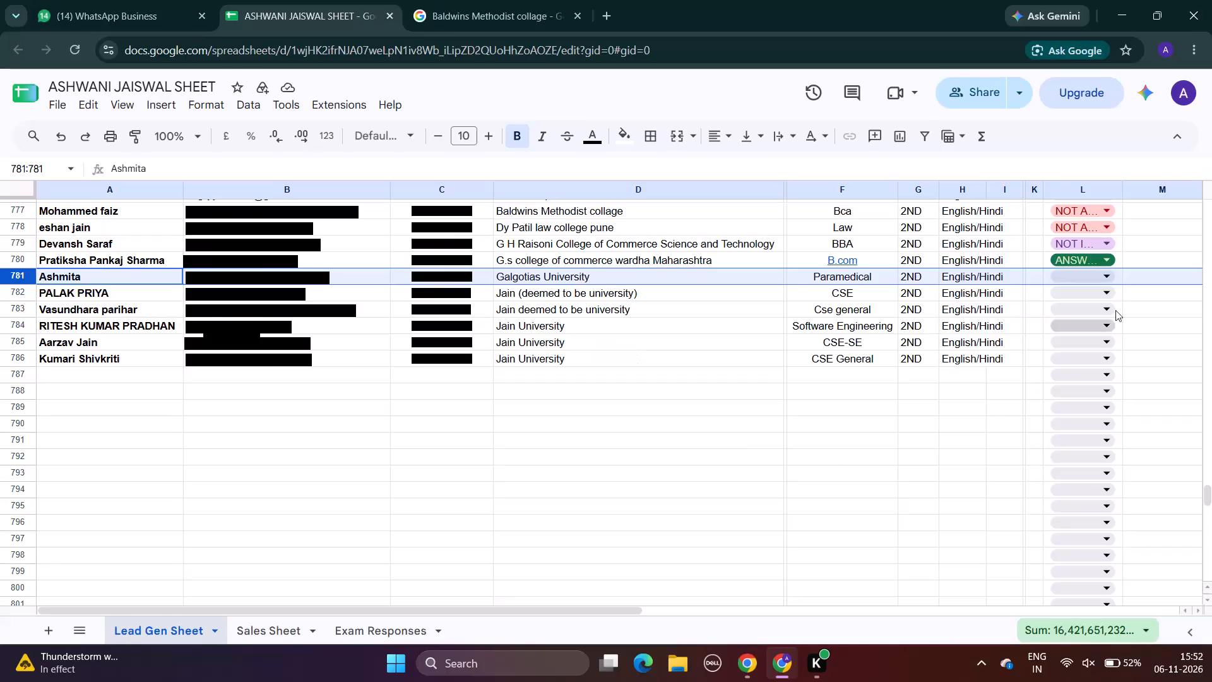
Set the call status of row 781, the Galgotias University Paramedical lead, to ANSWERED.
click(1093, 277)
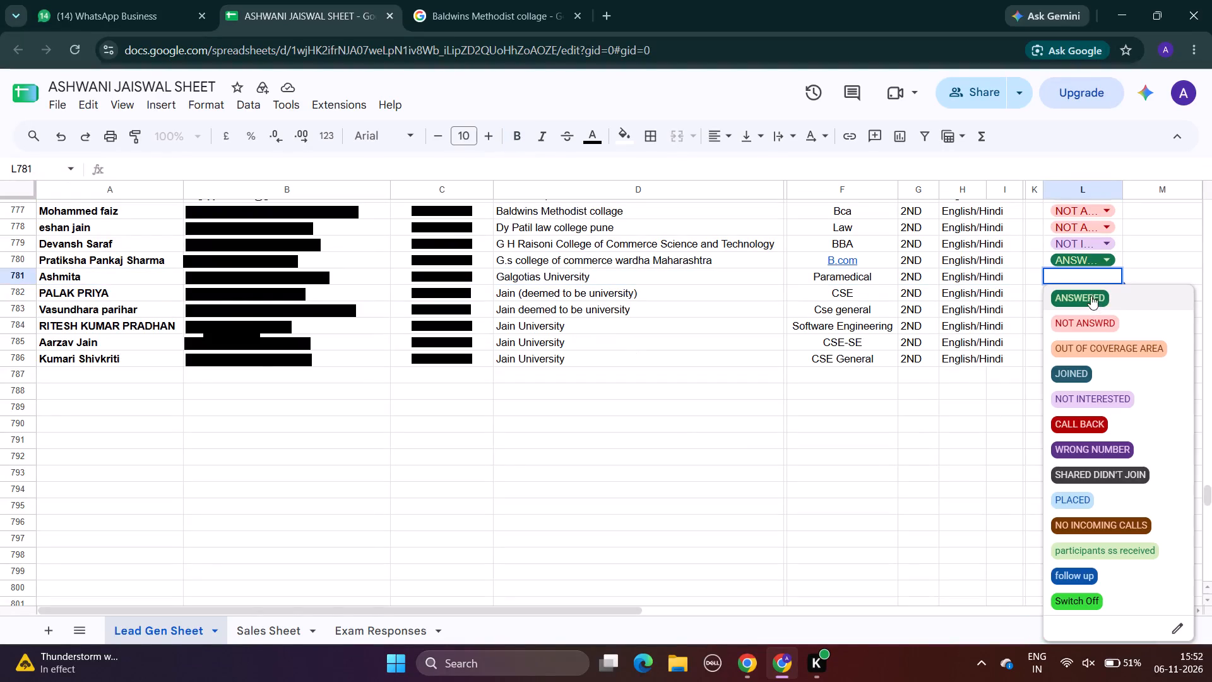
click(1087, 291)
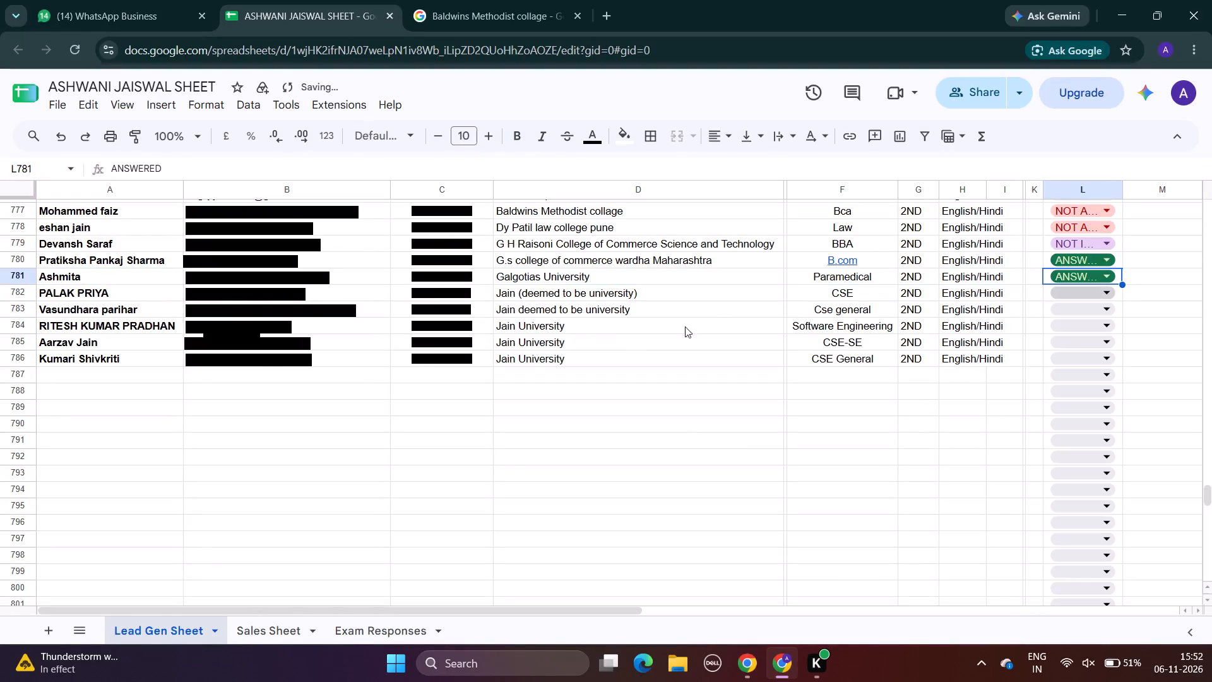
Select row 782, the Jain (deemed to be university) CSE lead, search the sheet for a fragment of a phone number, and clear the search.
click(28, 293)
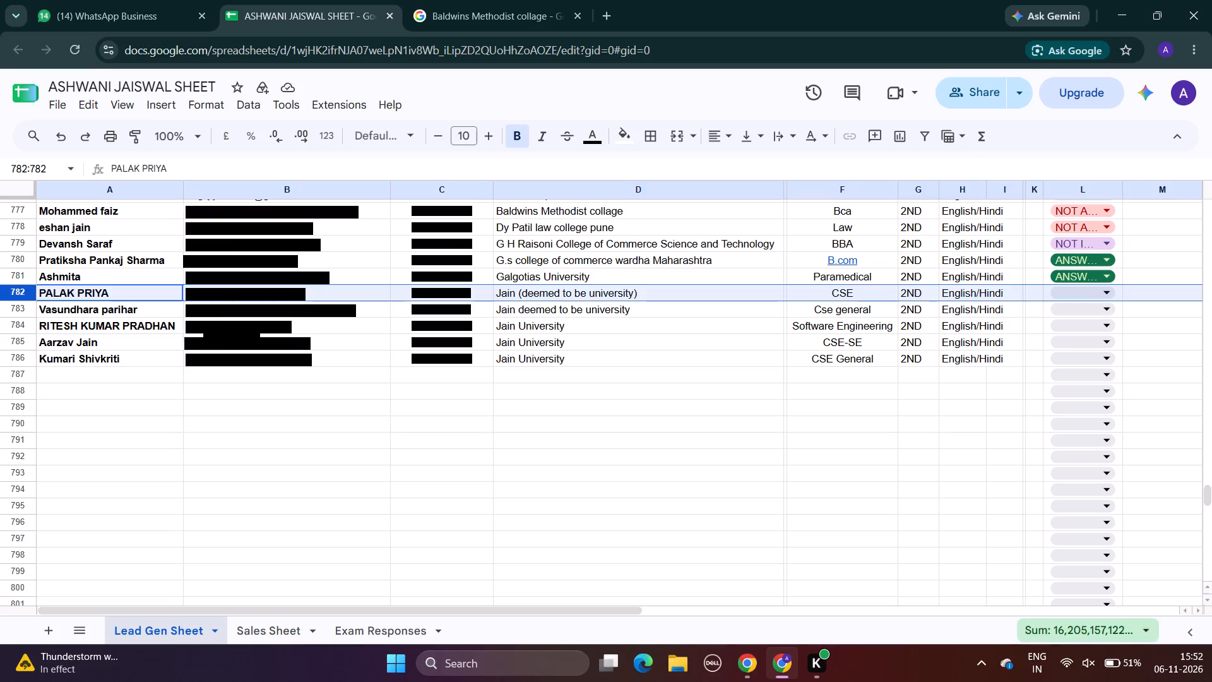
key(ctrl+f)
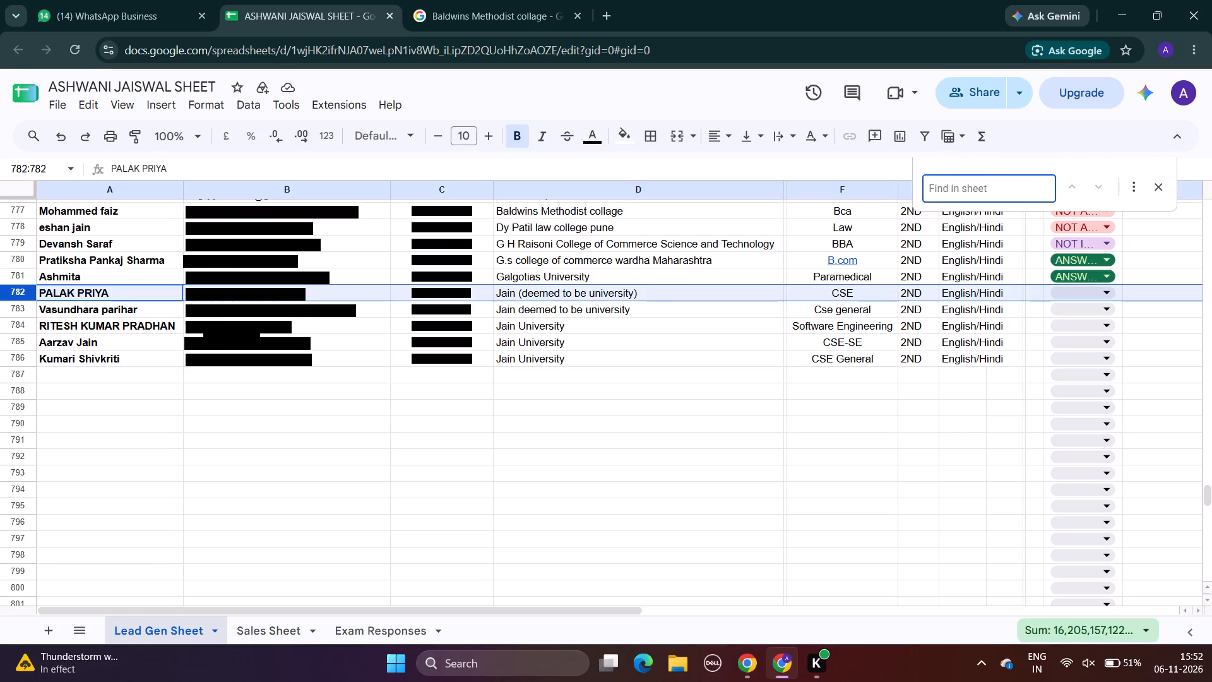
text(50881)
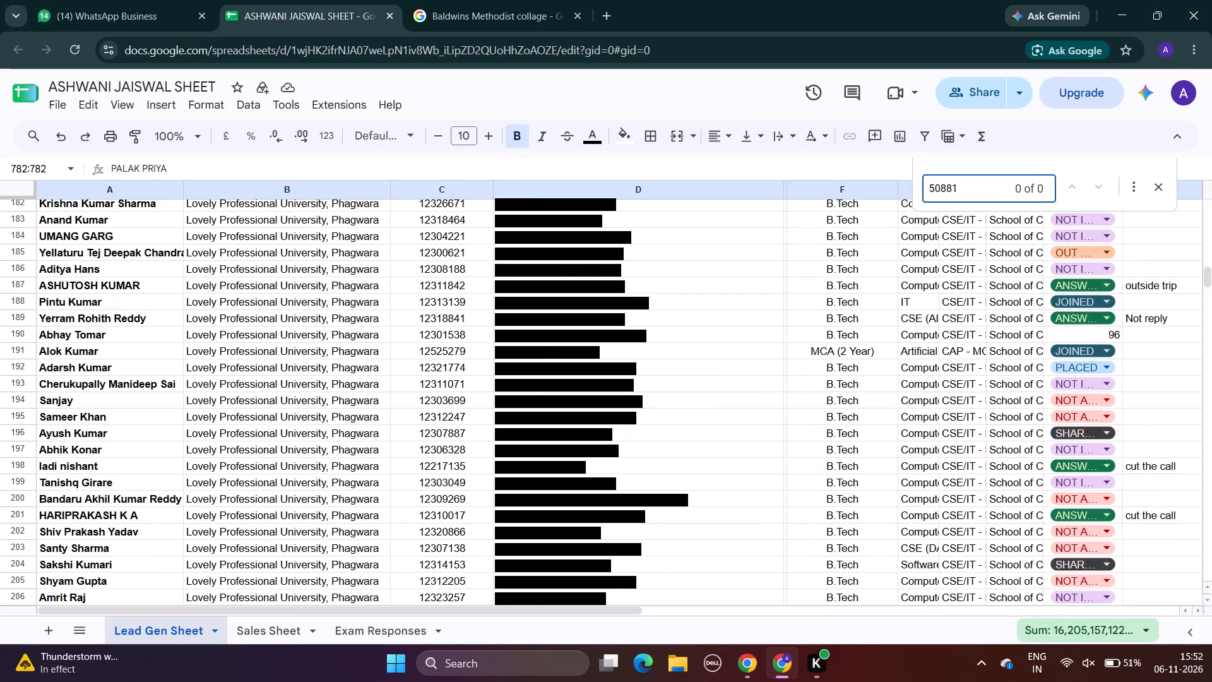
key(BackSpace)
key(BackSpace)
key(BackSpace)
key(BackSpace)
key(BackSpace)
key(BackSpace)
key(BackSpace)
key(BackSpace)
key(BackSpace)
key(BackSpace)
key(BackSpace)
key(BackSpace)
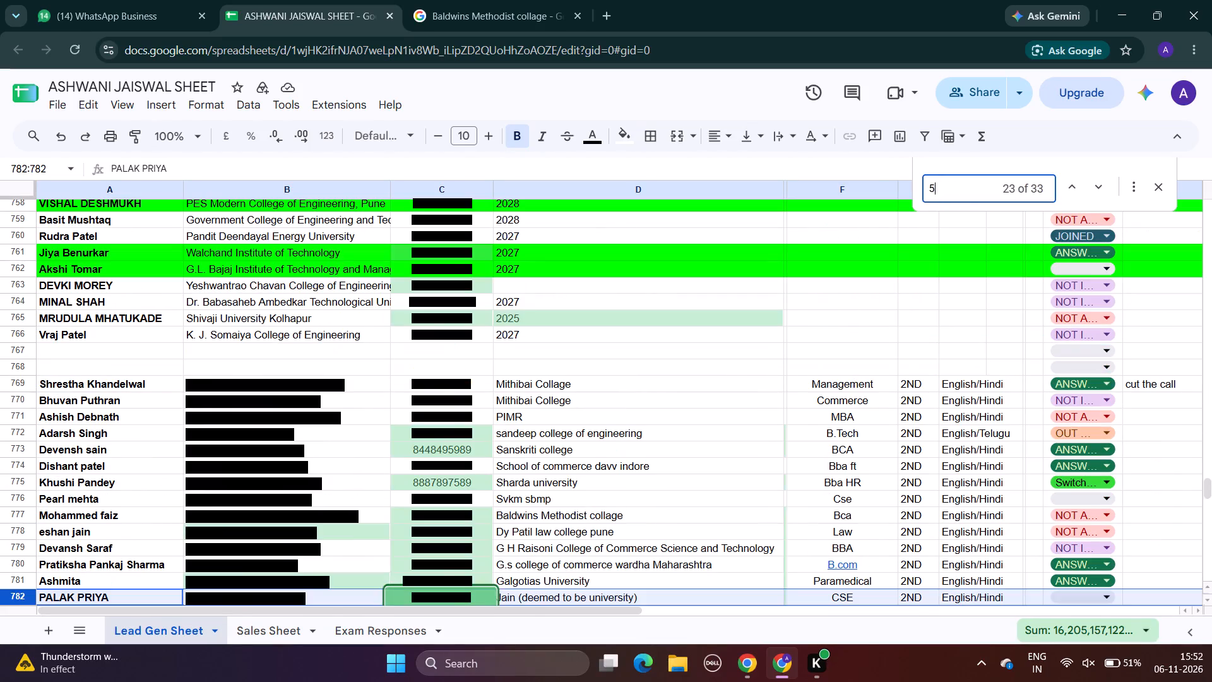
Search the Lead Gen Sheet for part of the row 782 lead's phone number, check each match, and clear the search.
scroll(159, 438, down, 1)
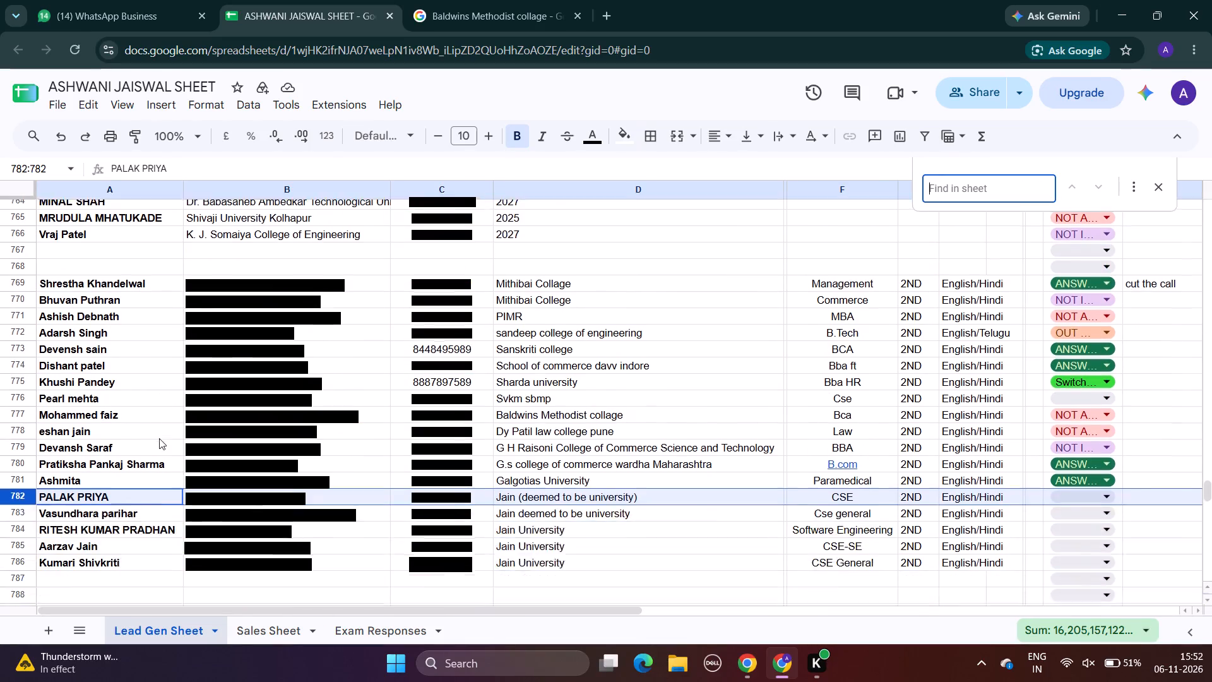
scroll(159, 438, down, 2)
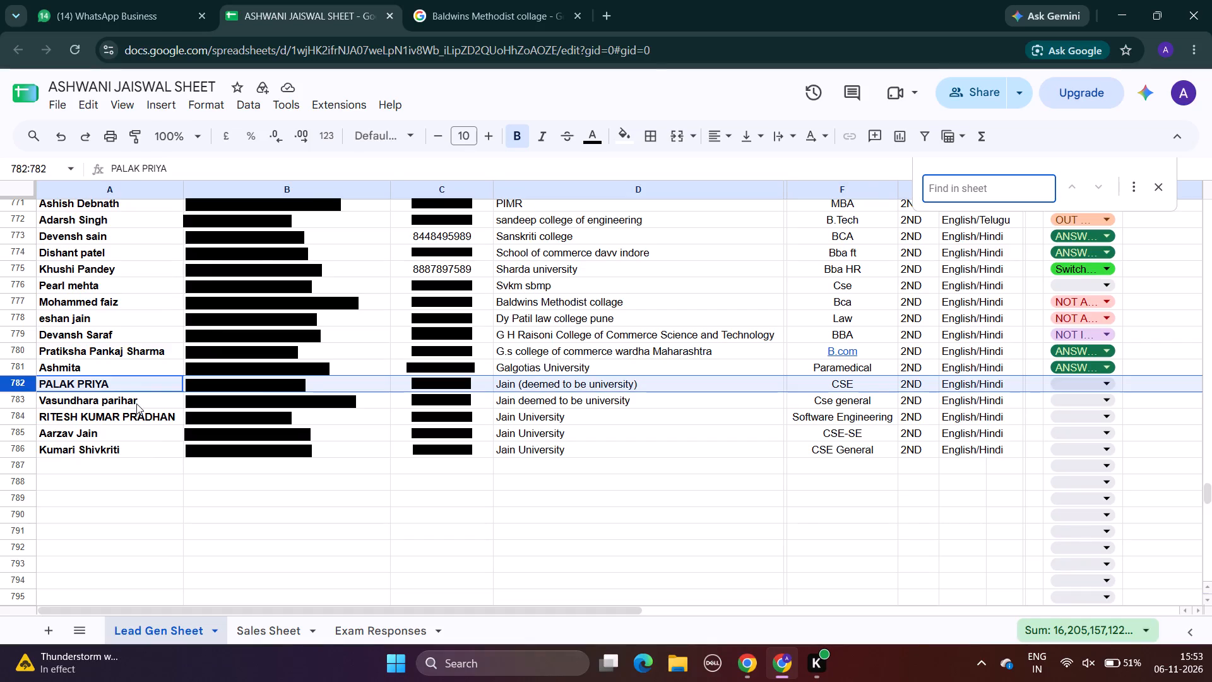
key(ctrl+f)
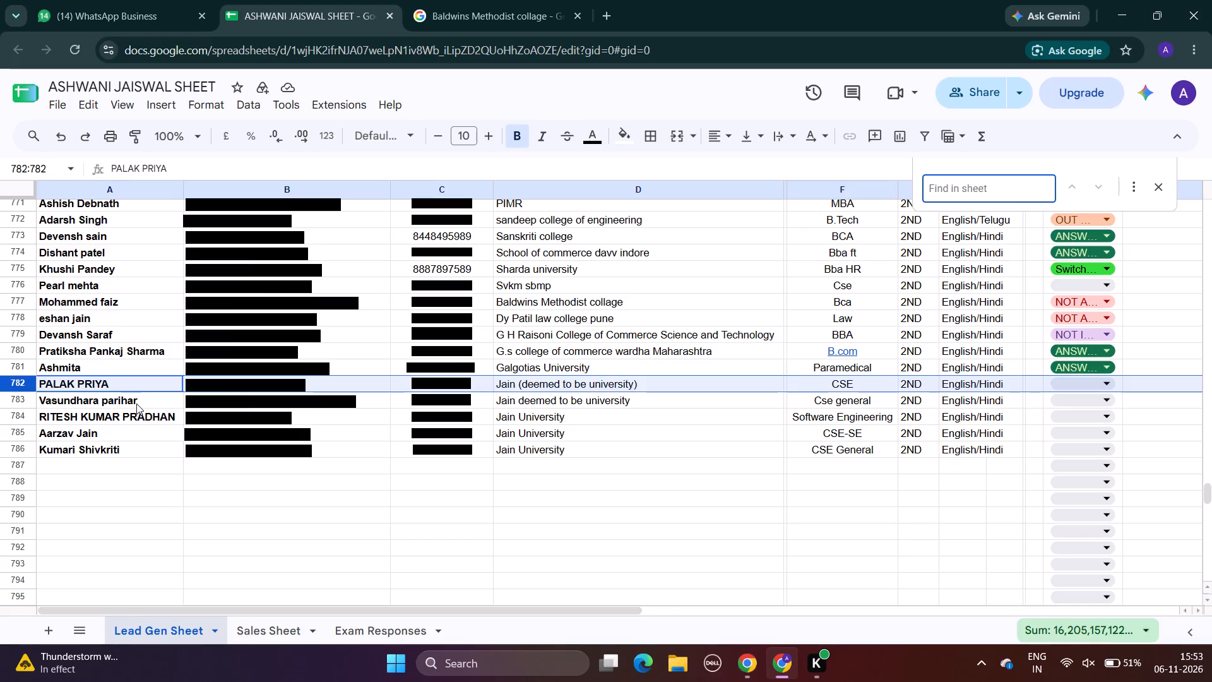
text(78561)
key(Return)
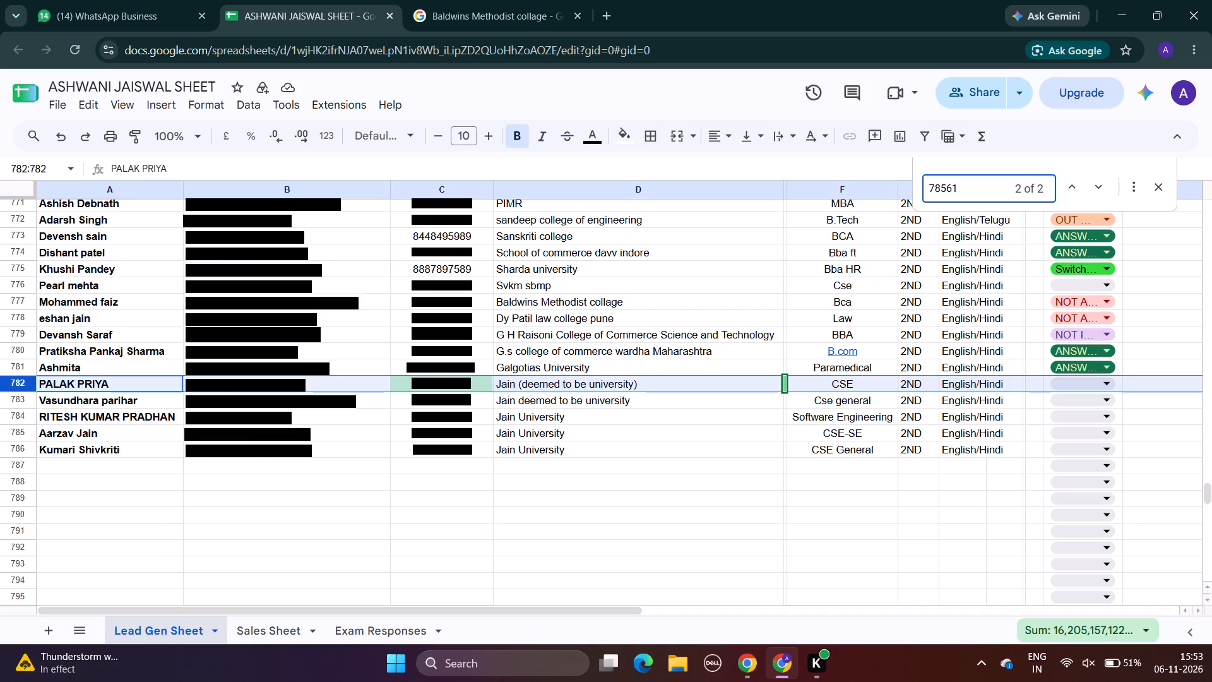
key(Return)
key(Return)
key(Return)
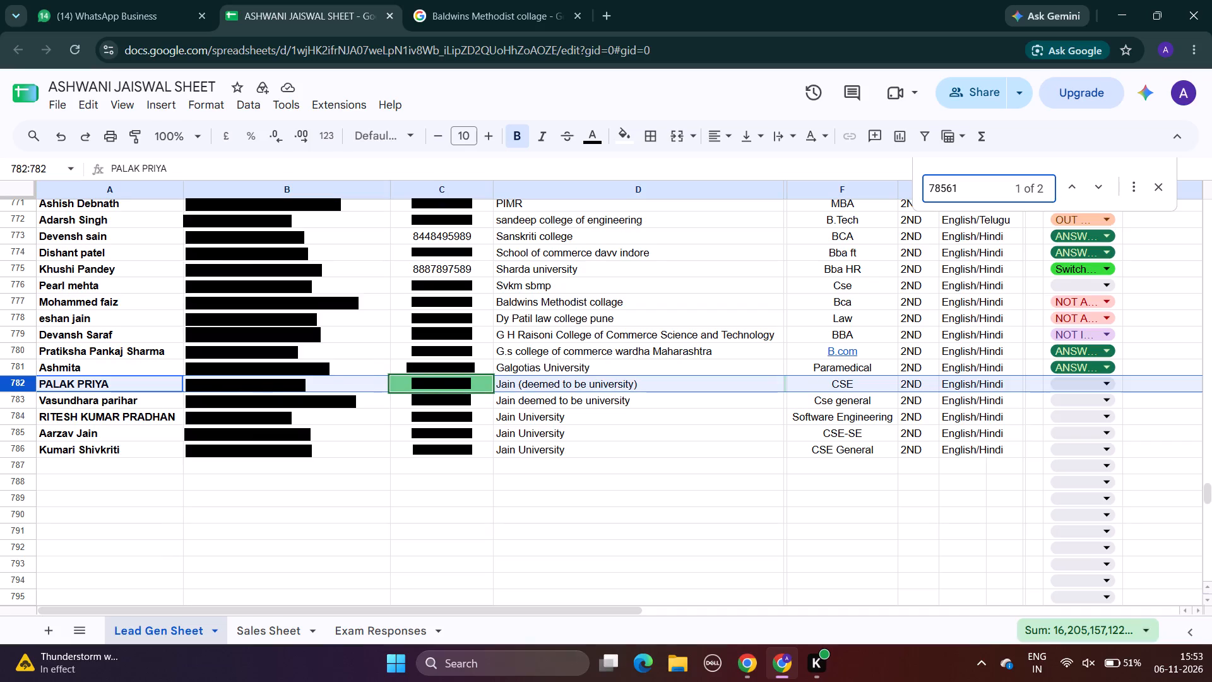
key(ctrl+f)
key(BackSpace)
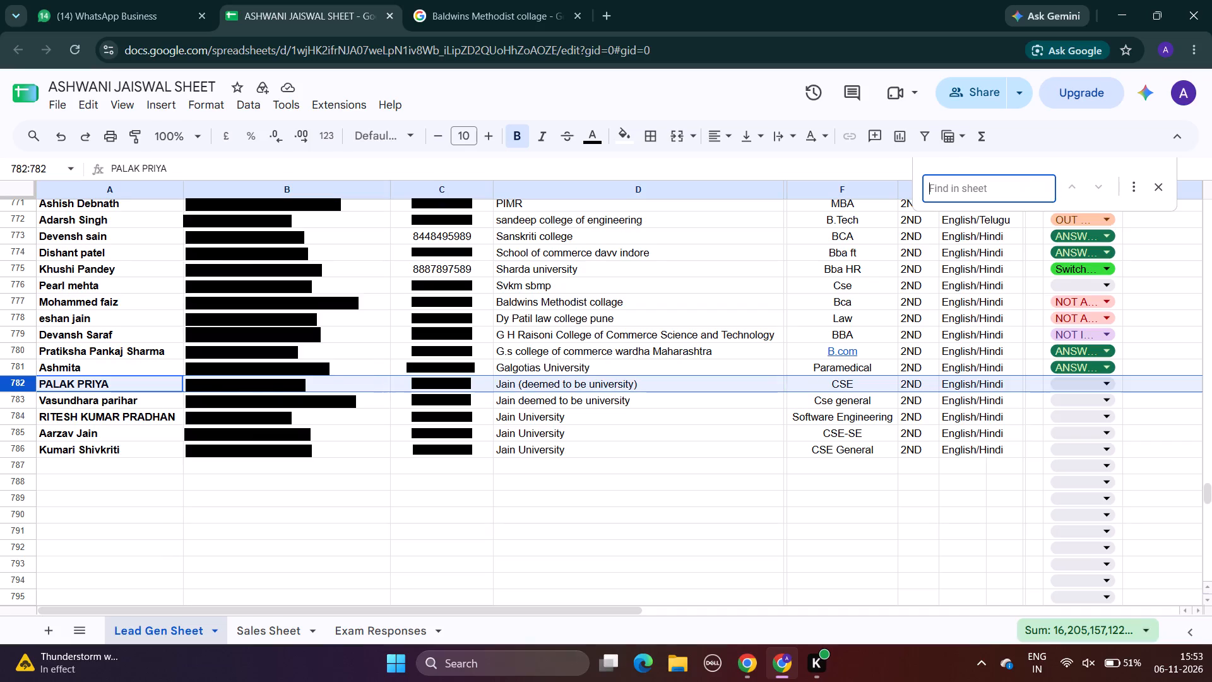
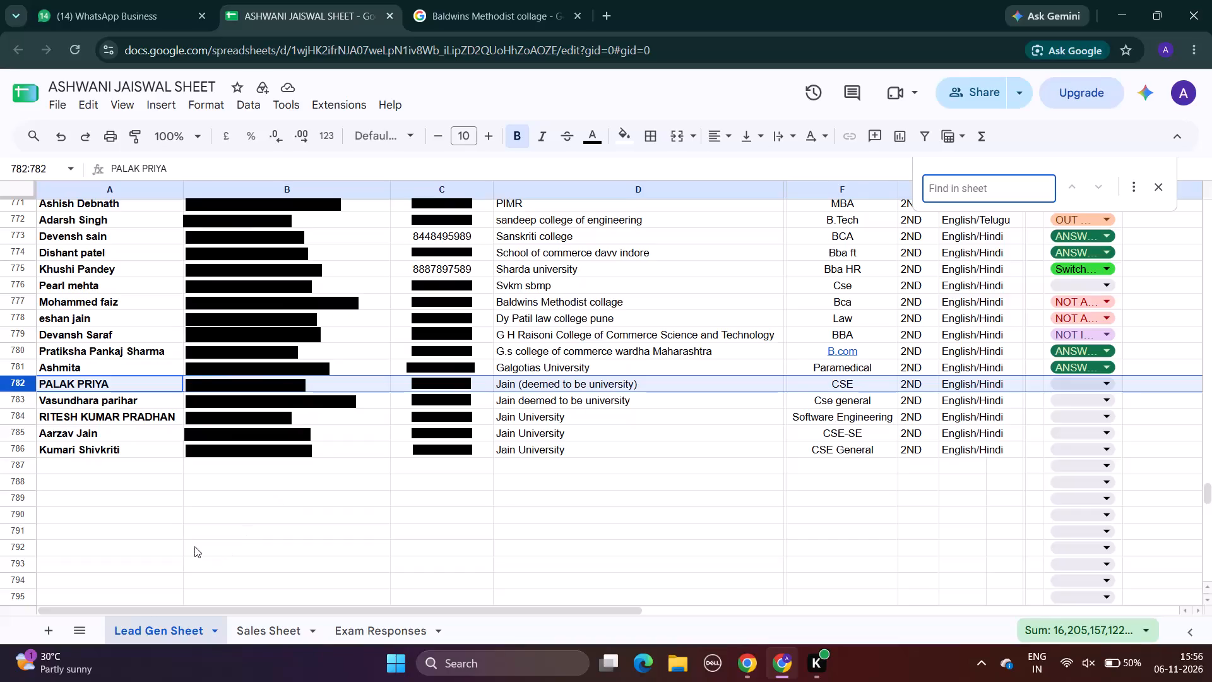
Select row 781, the Galgotias University Paramedical lead, and open its call status options.
click(12, 364)
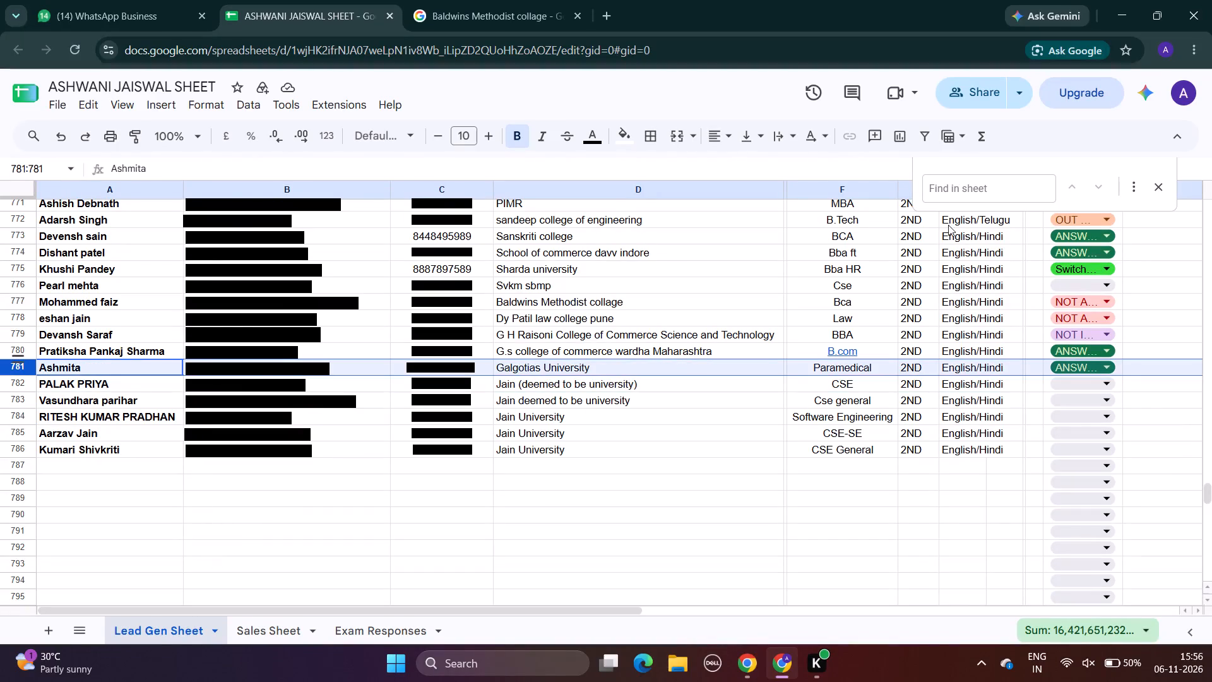
click(1090, 364)
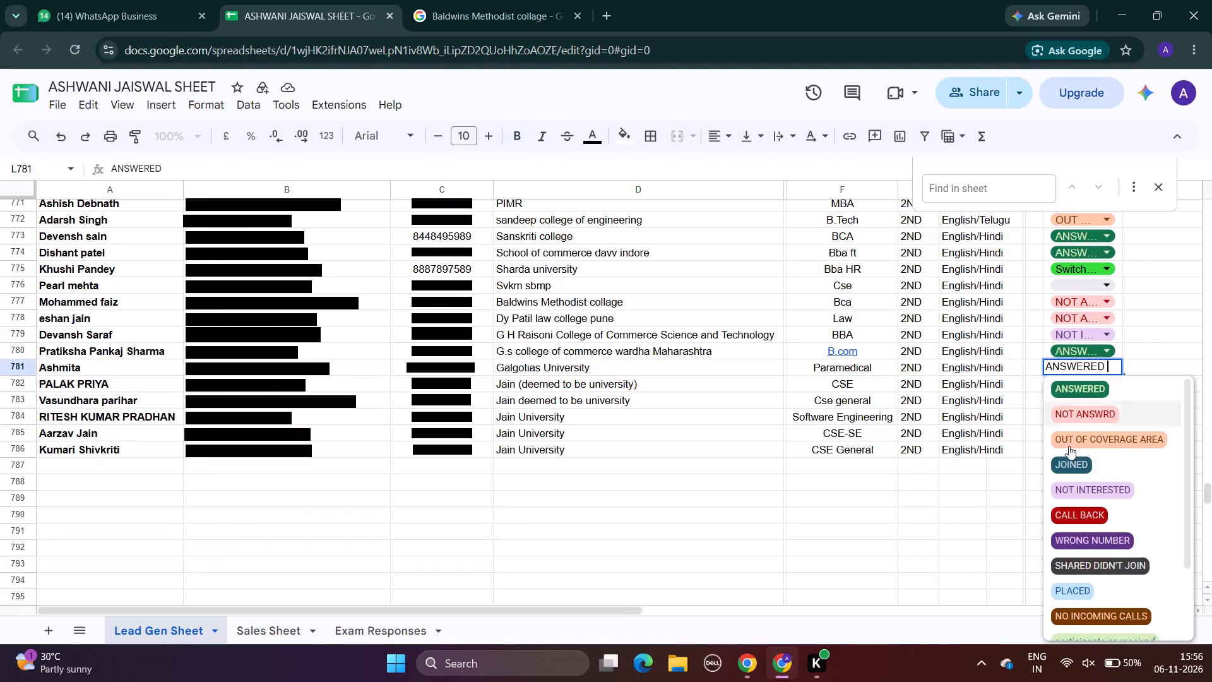
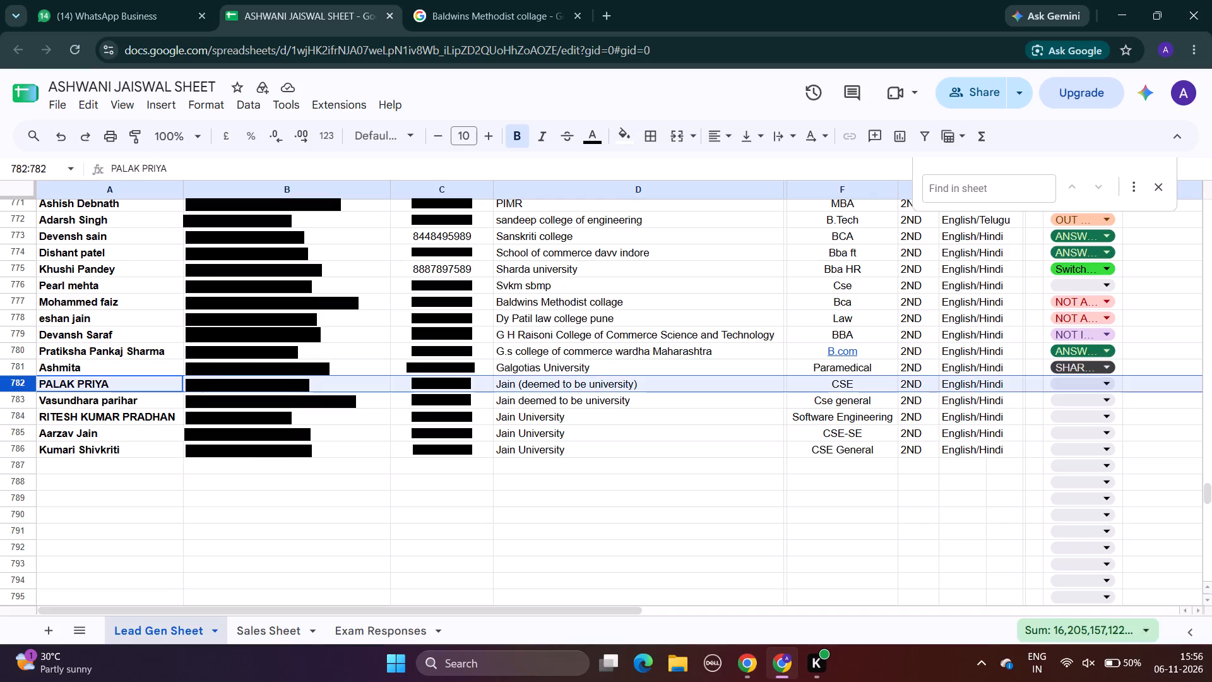
Close the find-in-sheet search box.
click(1161, 190)
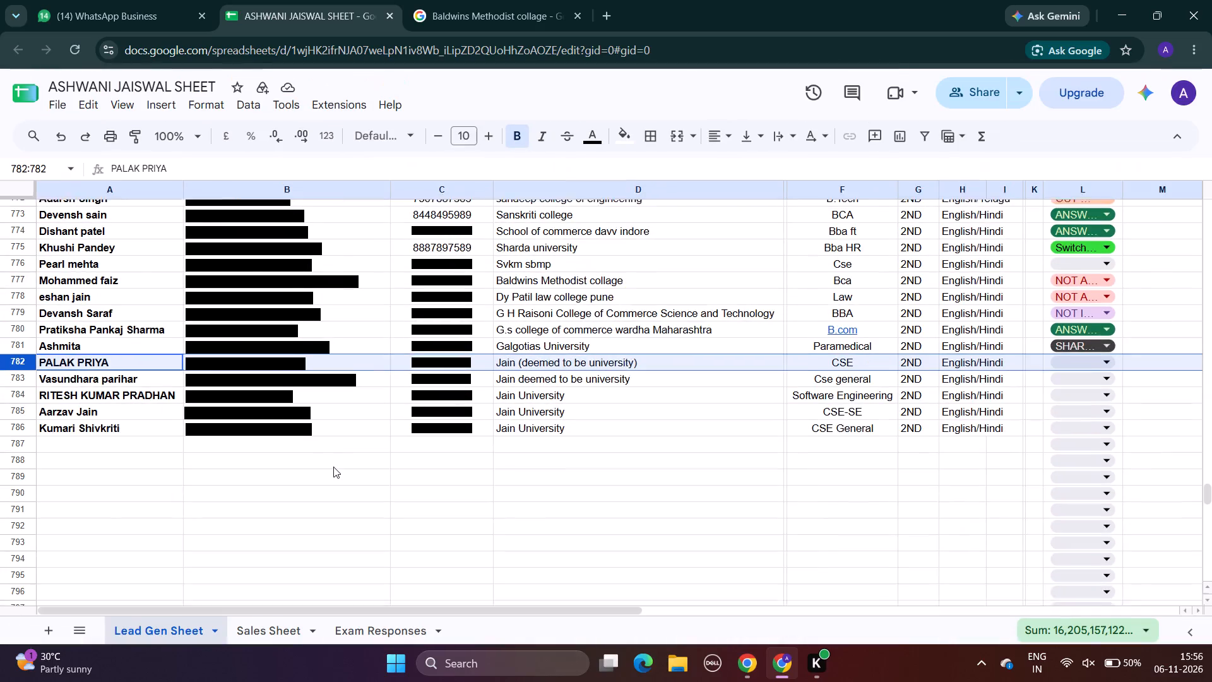
Replace the name in cell A782 with the suggested name of the Jain University Software Engineering lead from row 784.
key(r)
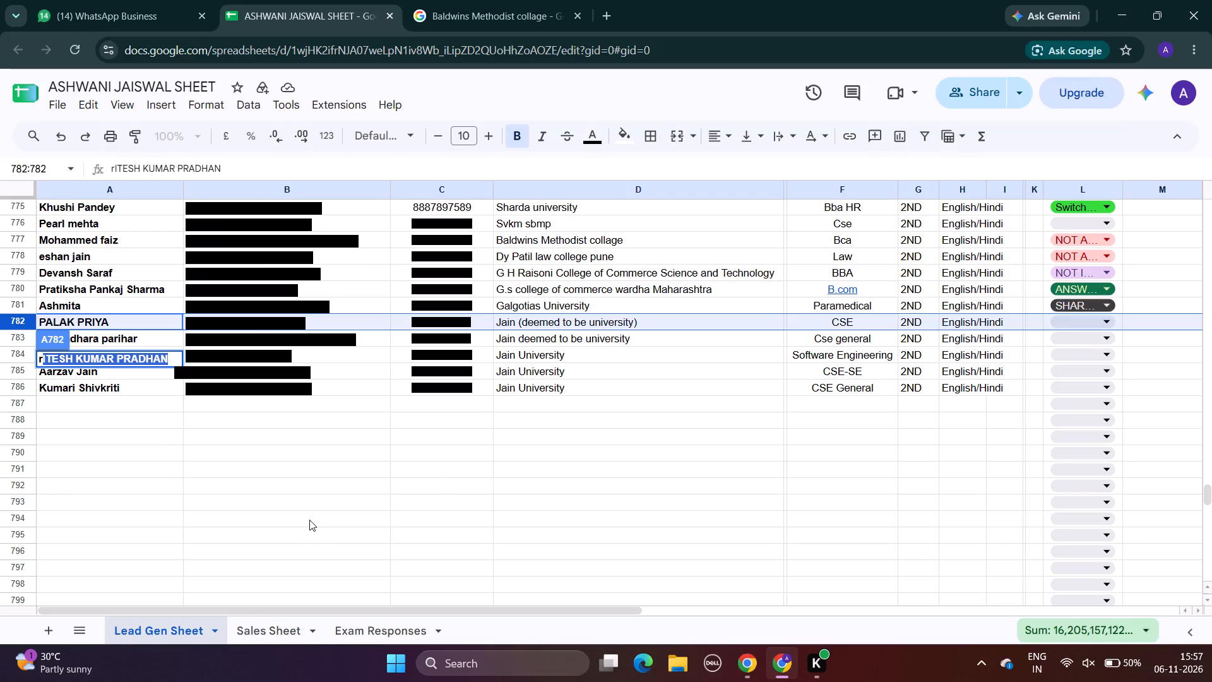
click(277, 505)
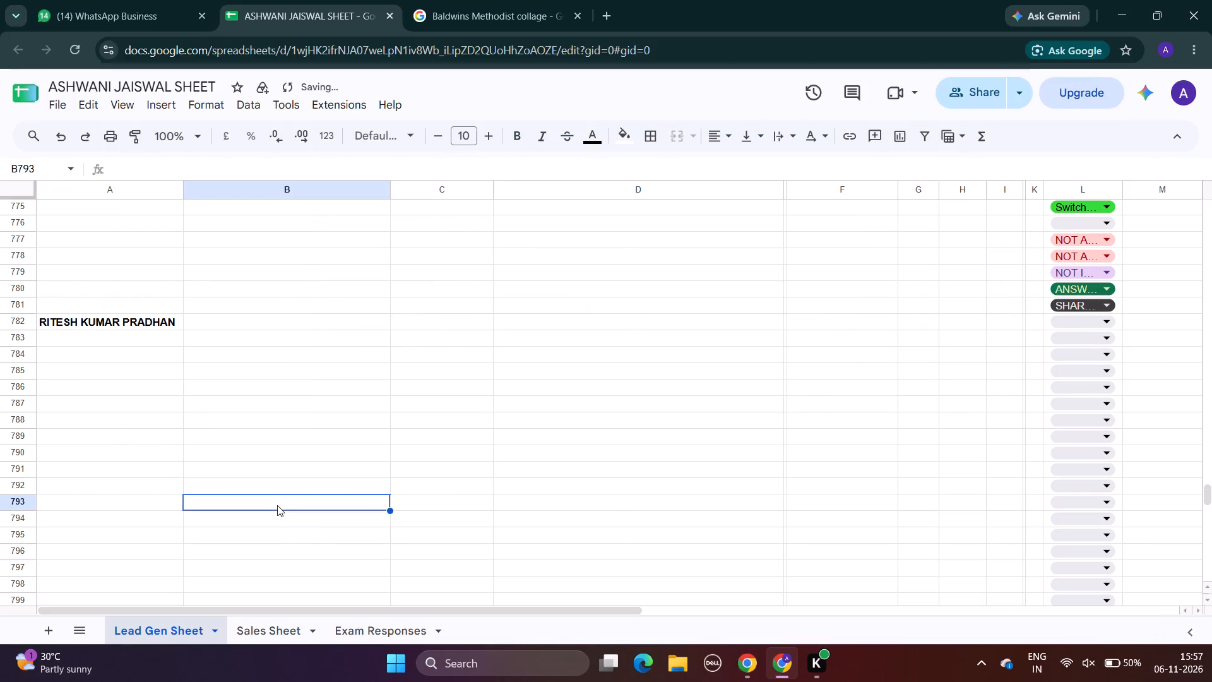
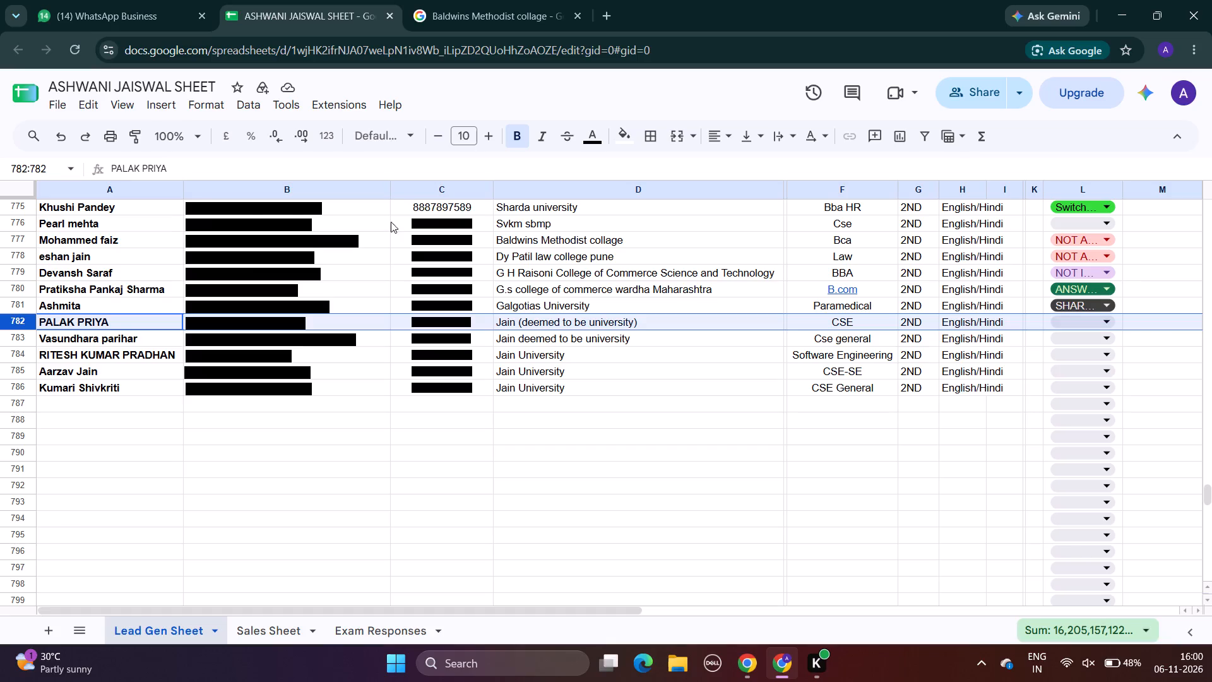
Set the call status of the Dy Patil law college lead in row 778 to ANSWERED with the remark "cut the call".
click(13, 252)
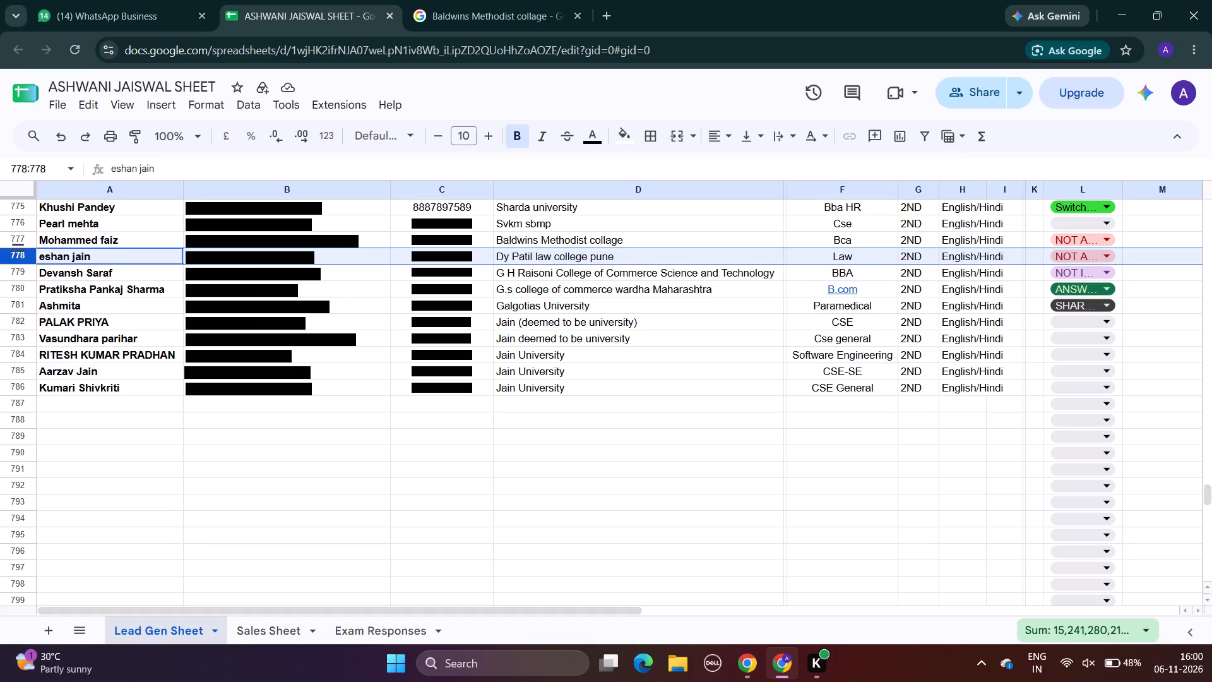
click(1078, 254)
click(1078, 280)
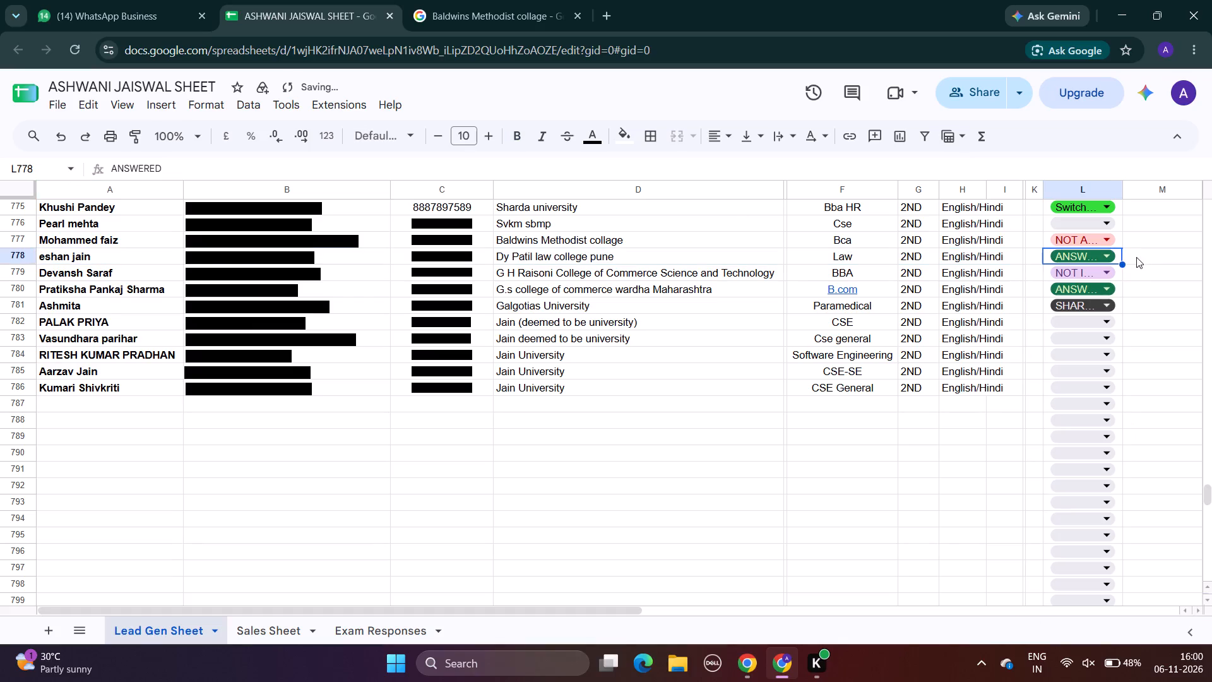
click(1139, 253)
text(cut the call4)
key(BackSpace)
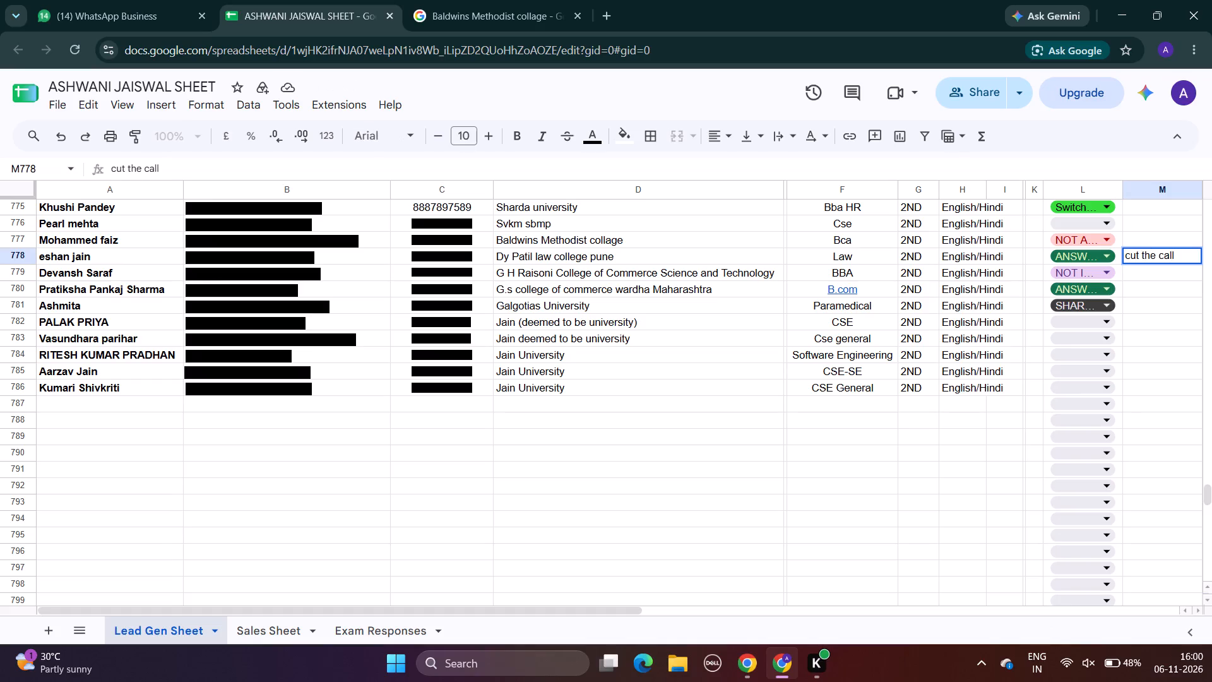
key(Return)
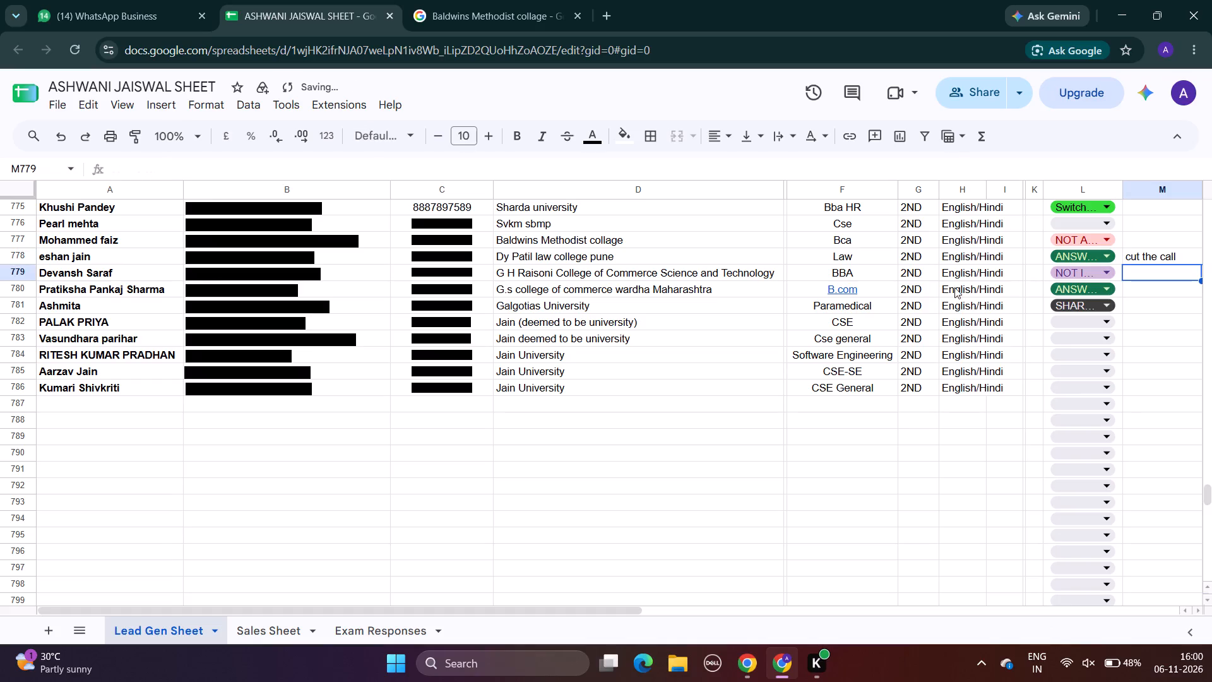
Clear the contents of row 782, the Jain (deemed to be university) CSE lead.
click(23, 324)
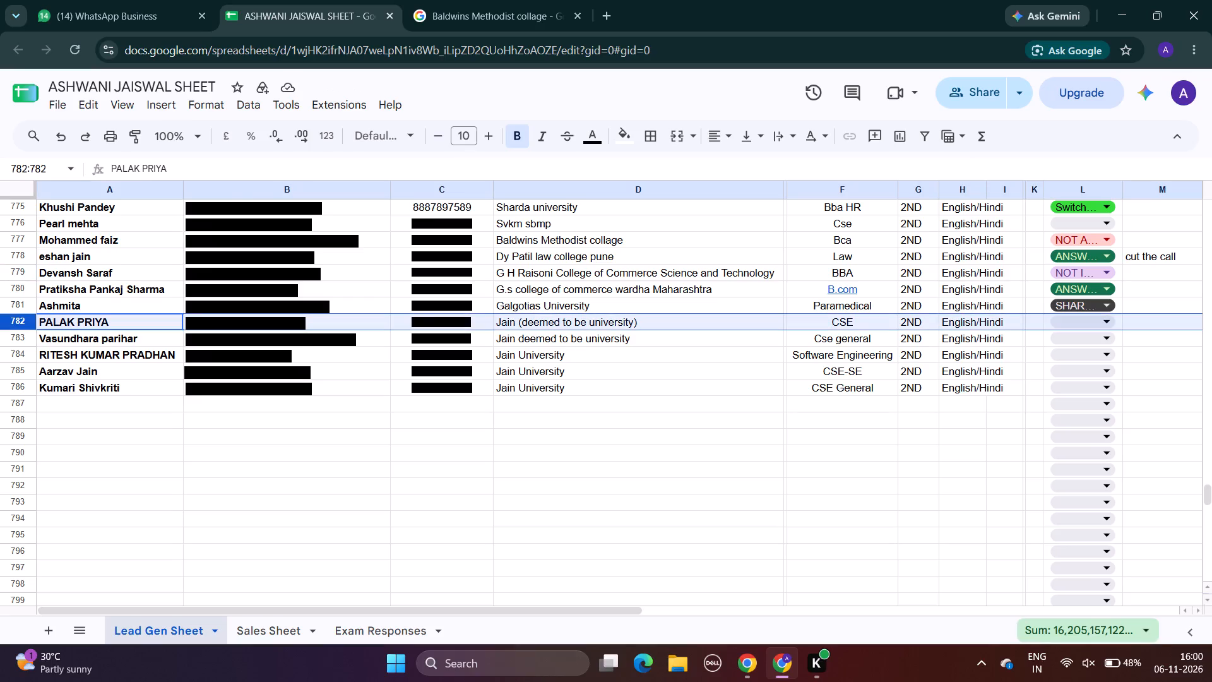
key(Delete)
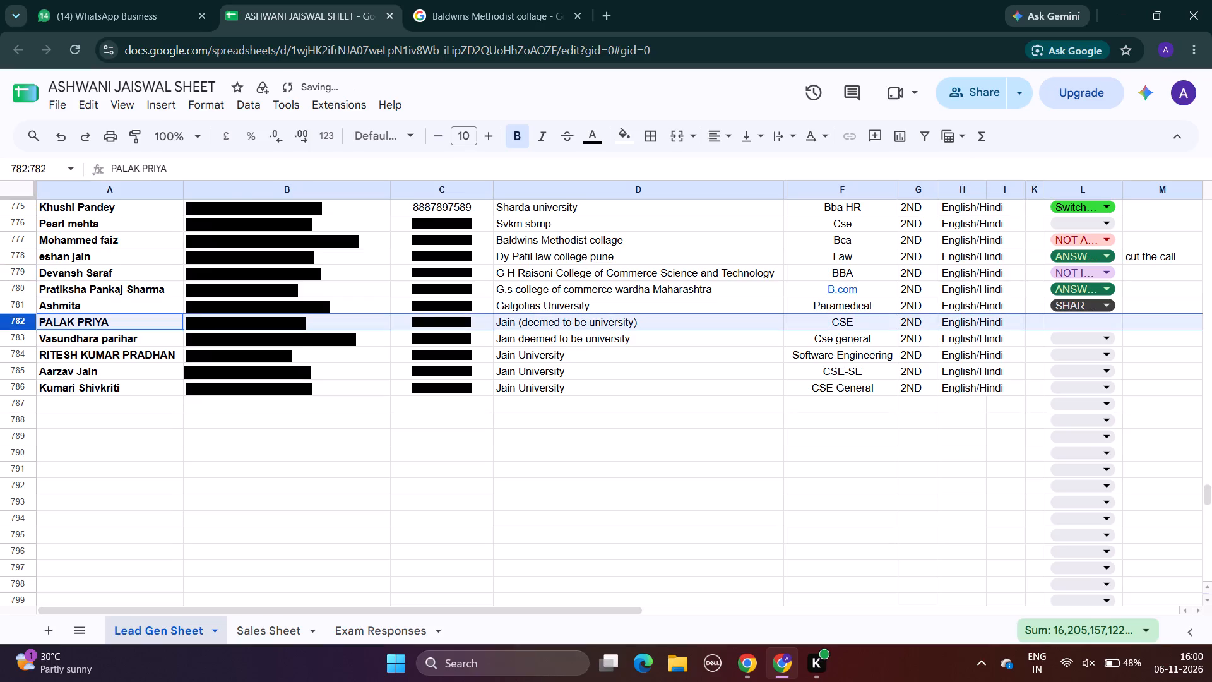
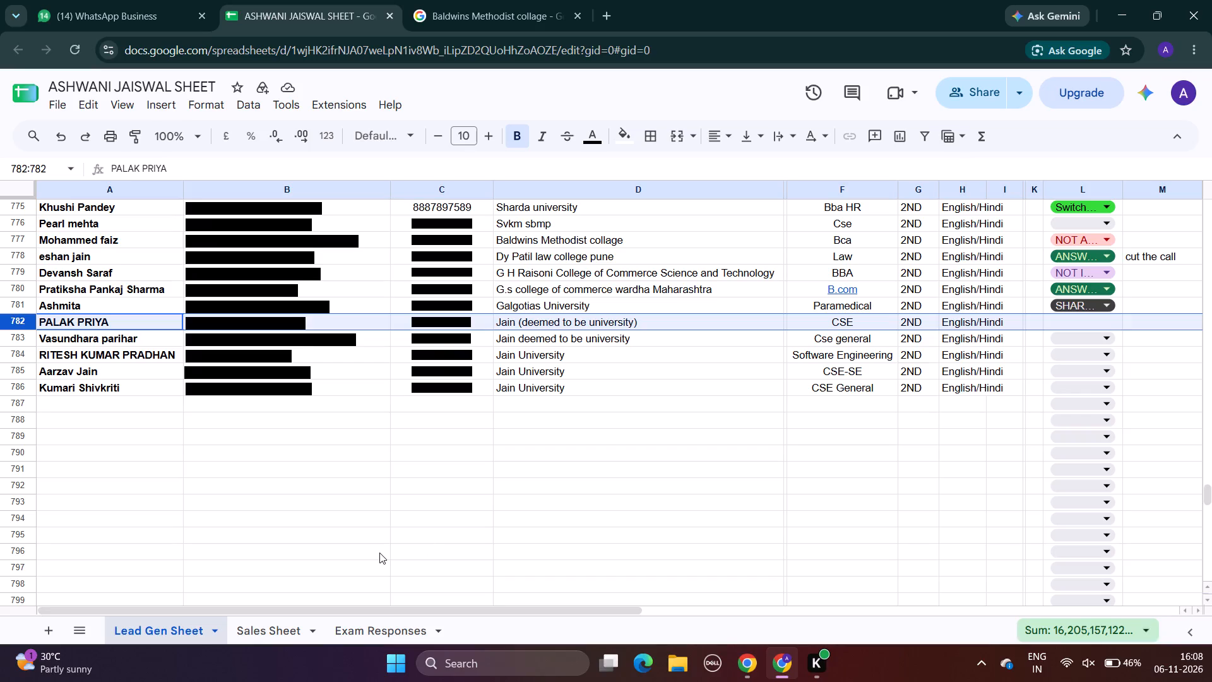
Look back through the earlier leads in the Lead Gen Sheet, from row 782 up to around row 666, examining their call statuses.
scroll(751, 371, up, 5)
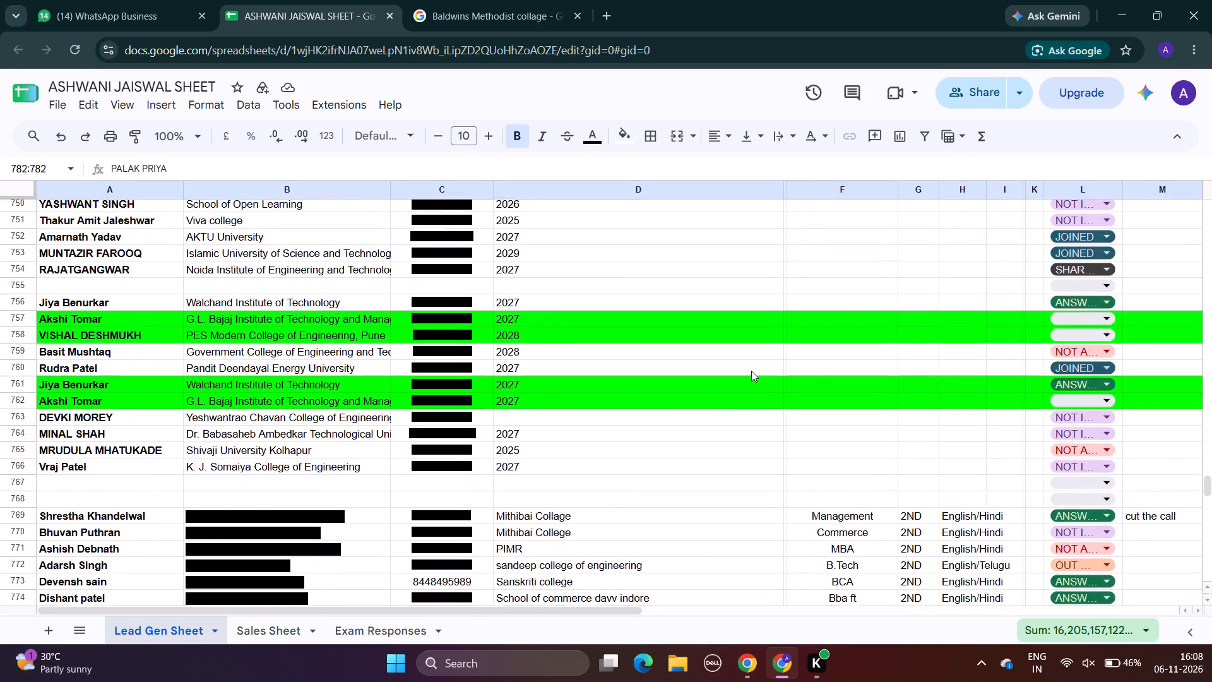
scroll(751, 371, up, 5)
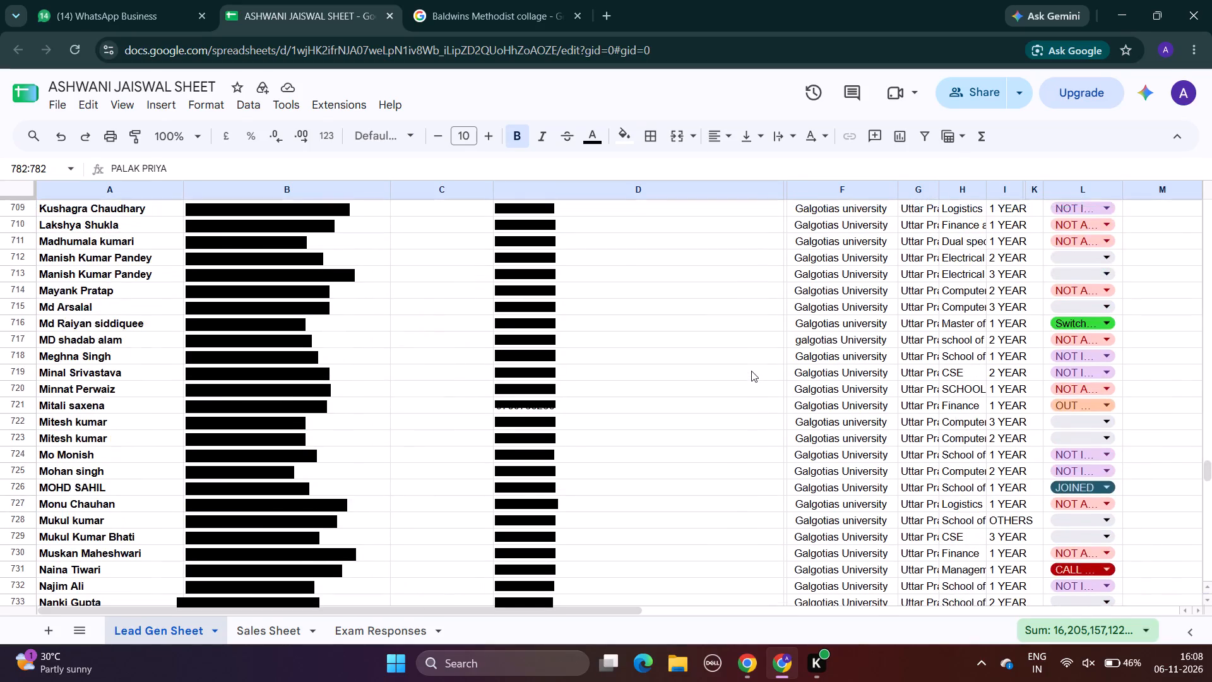
scroll(751, 371, up, 4)
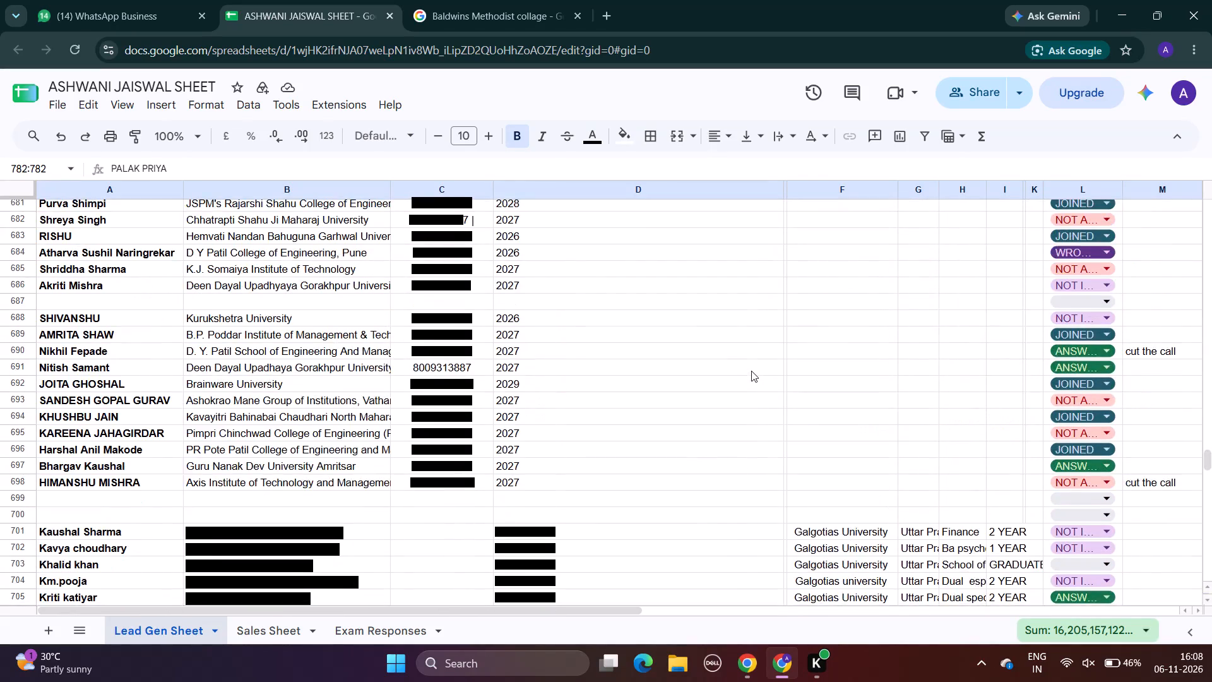
scroll(751, 371, up, 3)
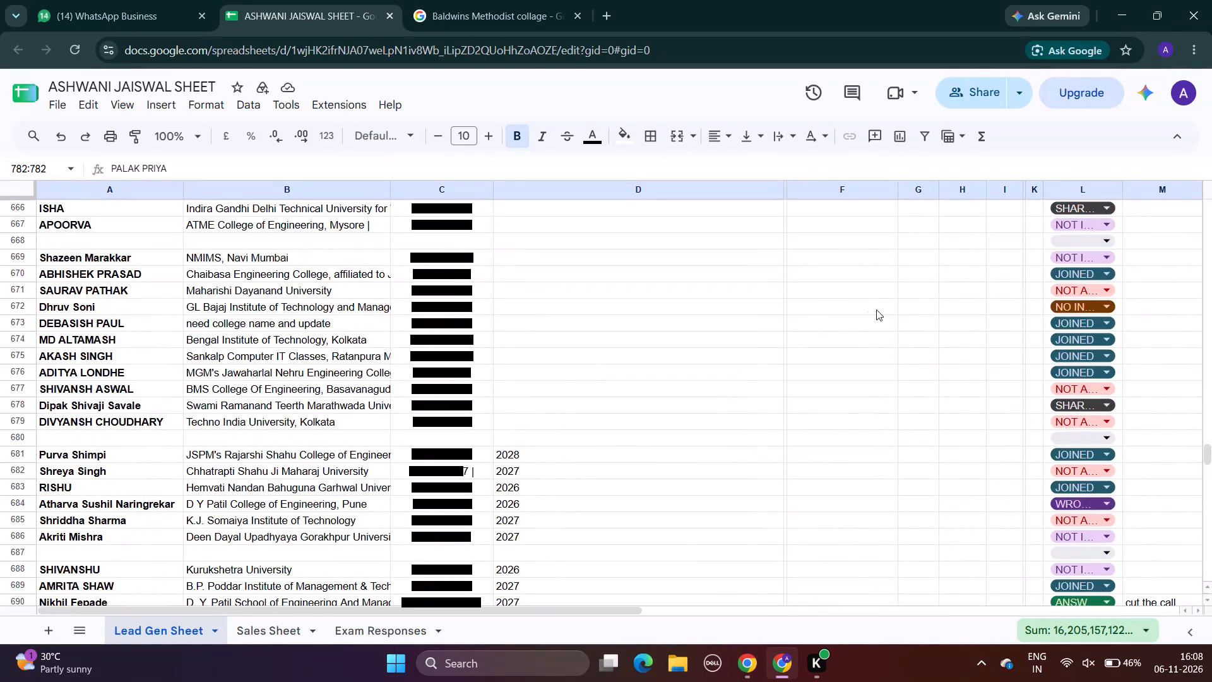
click(876, 309)
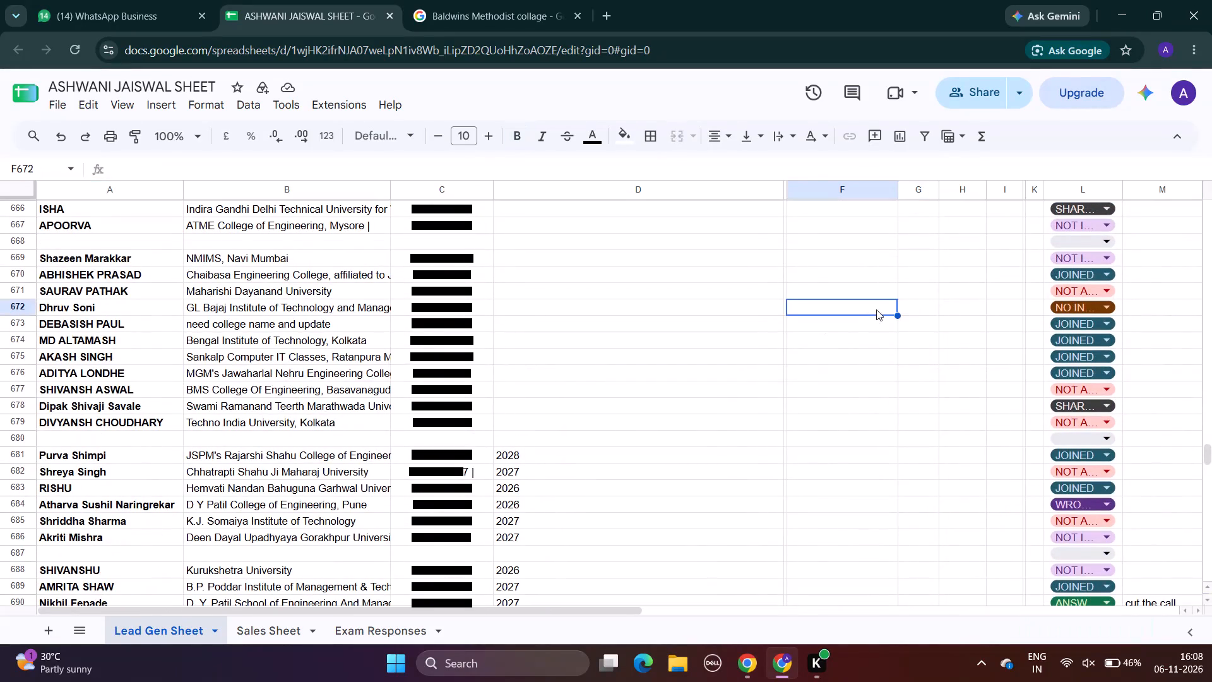
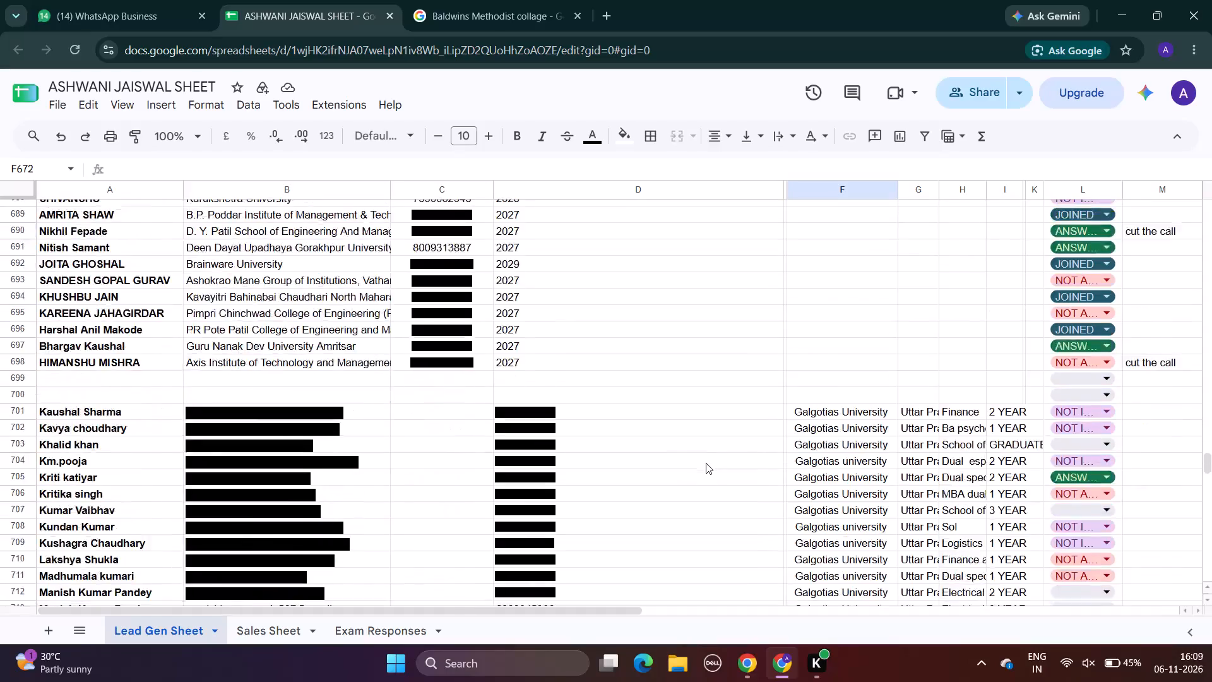
Return to the last filled leads in the Lead Gen Sheet, around rows 781 to 786, and view their call statuses.
scroll(706, 463, down, 4)
scroll(706, 463, up, 1)
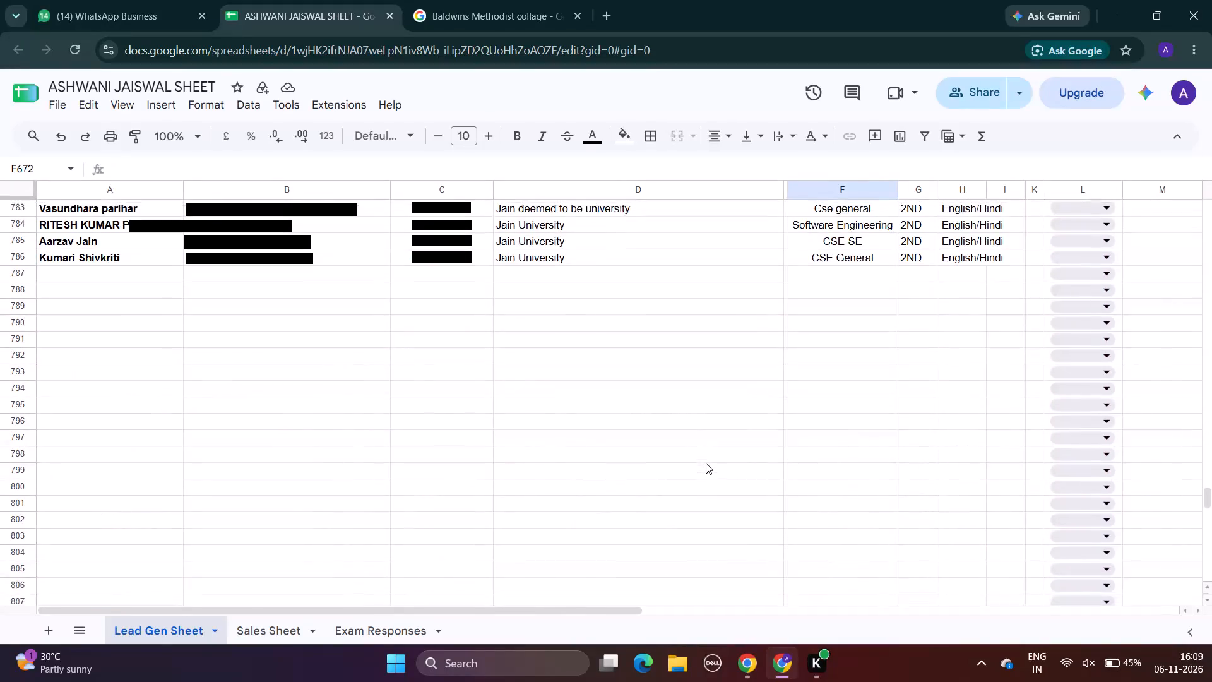
scroll(706, 463, up, 1)
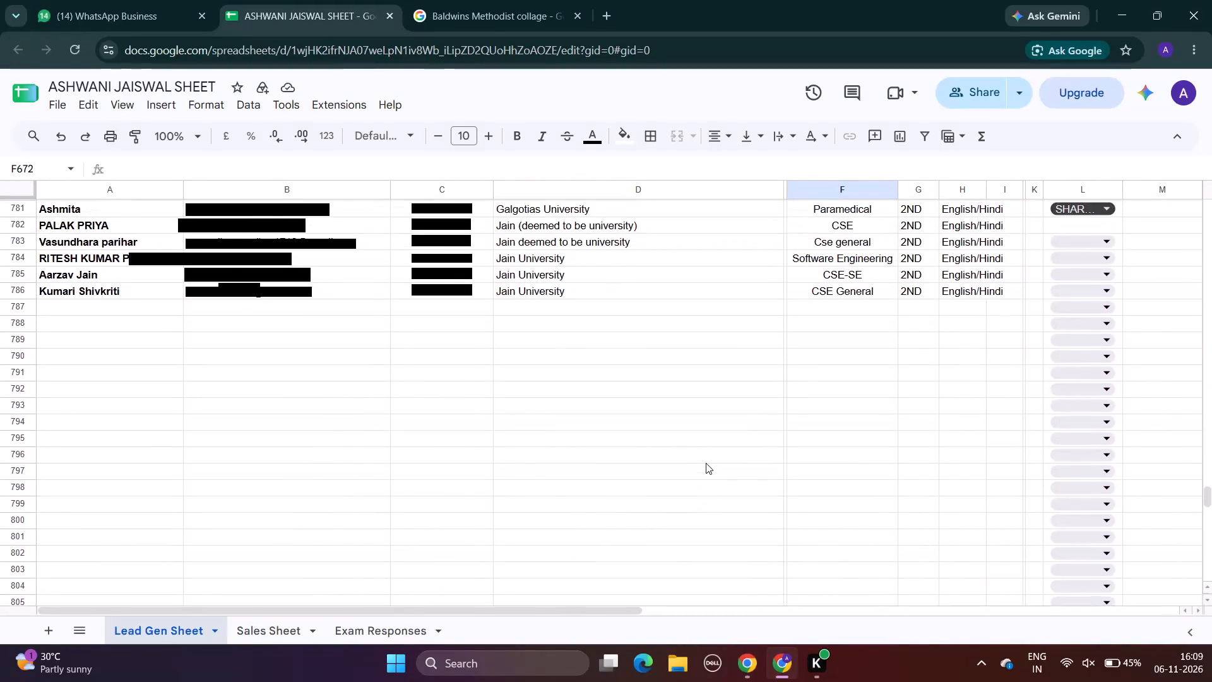
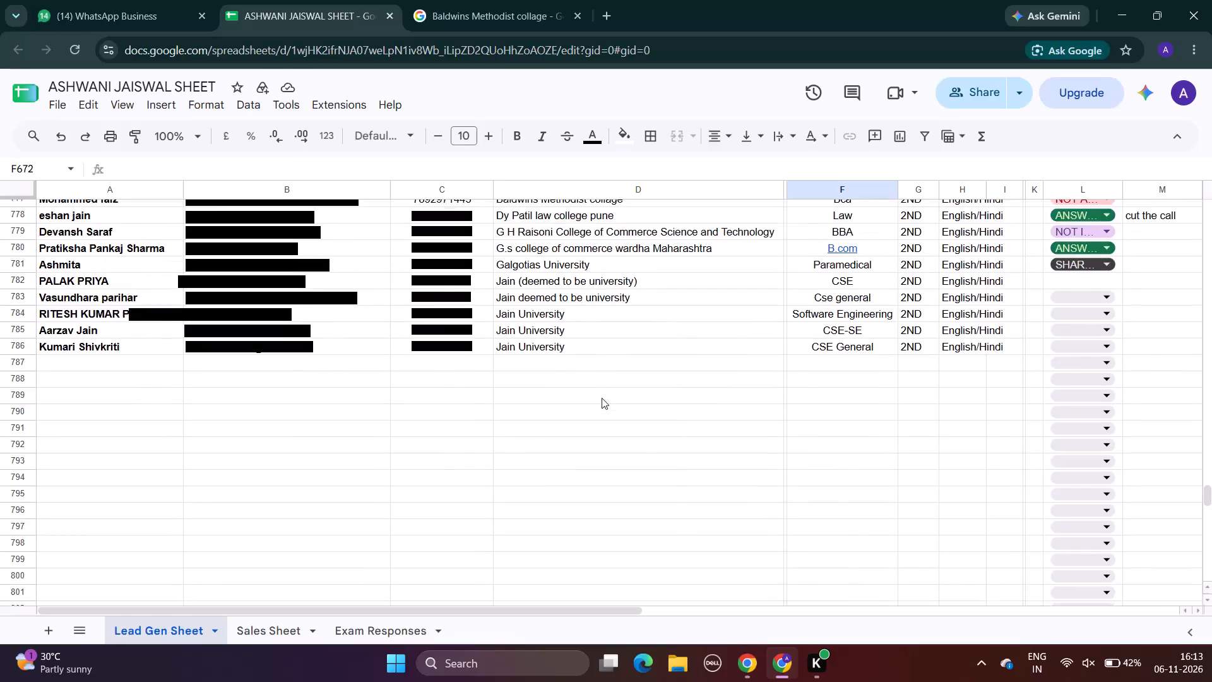
Undo the last change made to row 782 of the Lead Gen Sheet to restore its empty call status dropdown.
click(602, 398)
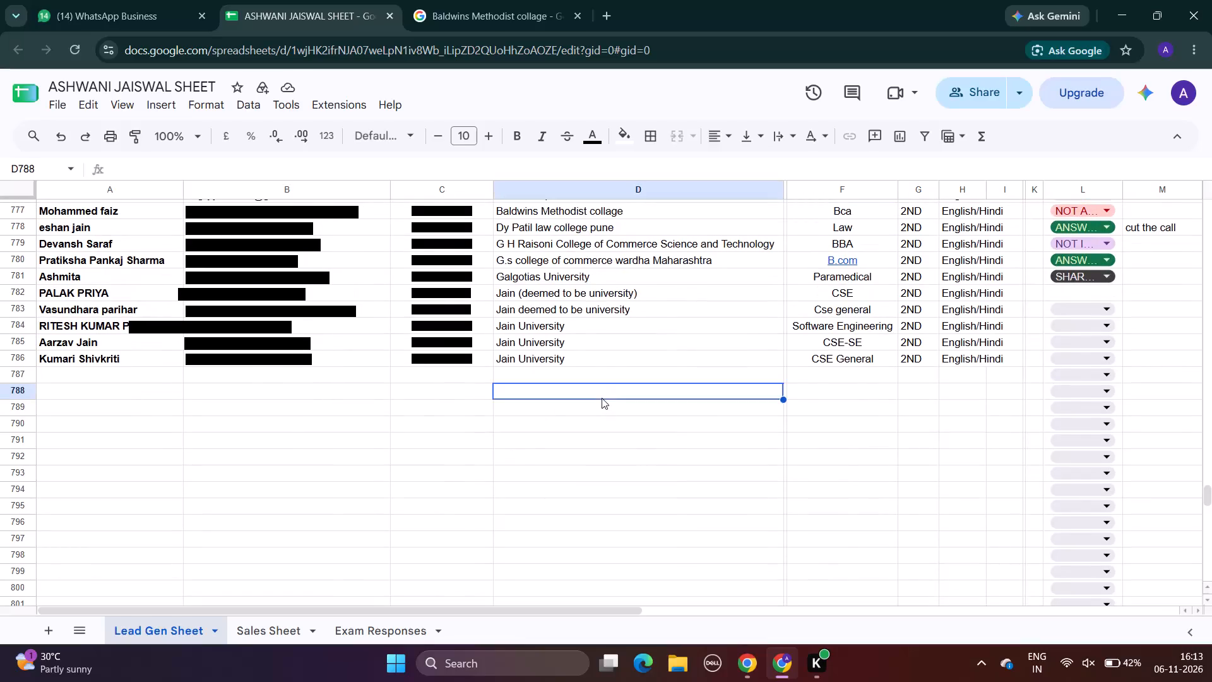
key(ctrl+z)
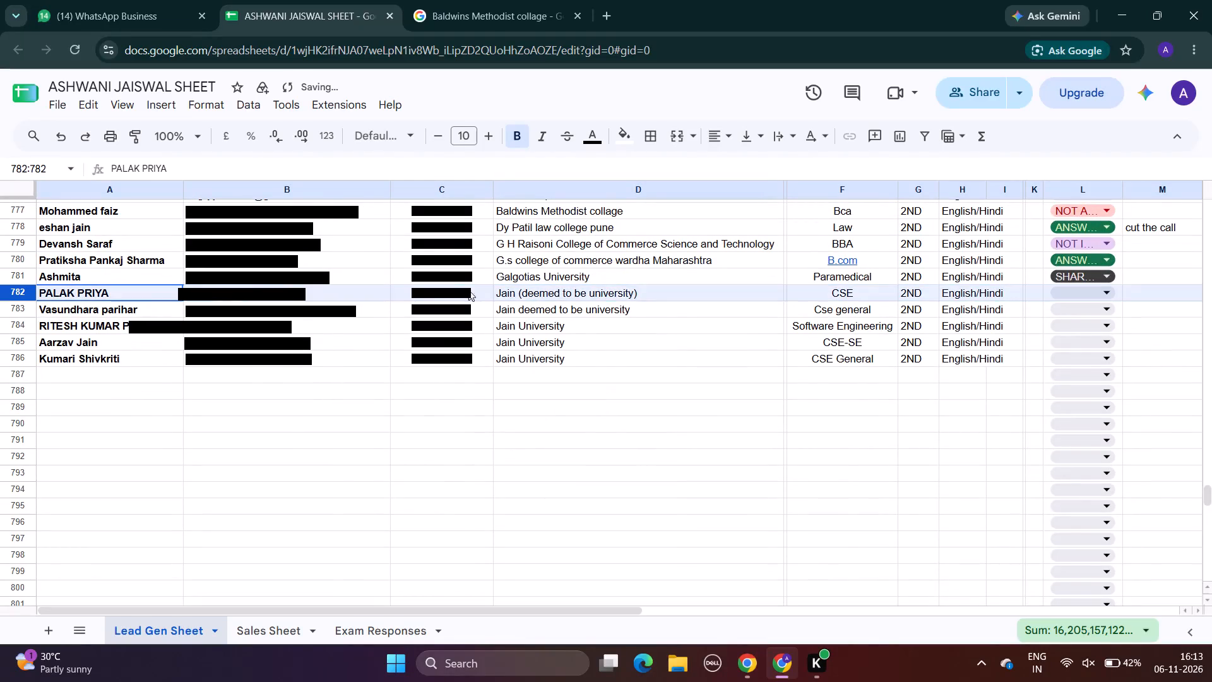
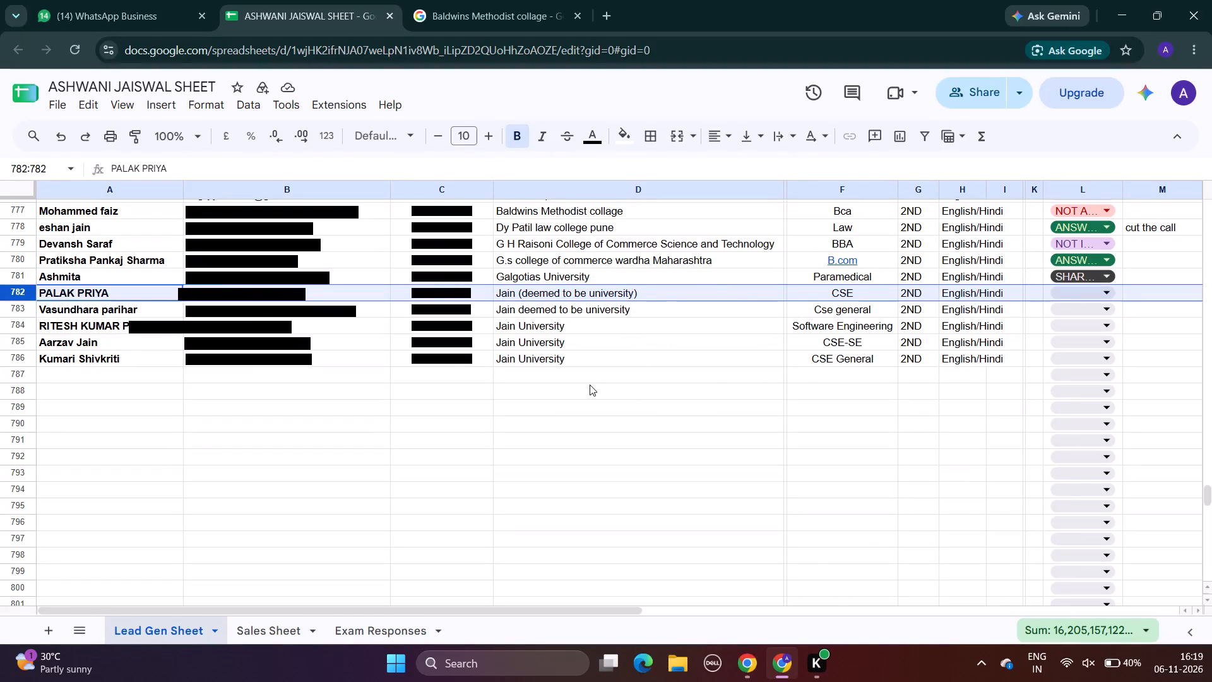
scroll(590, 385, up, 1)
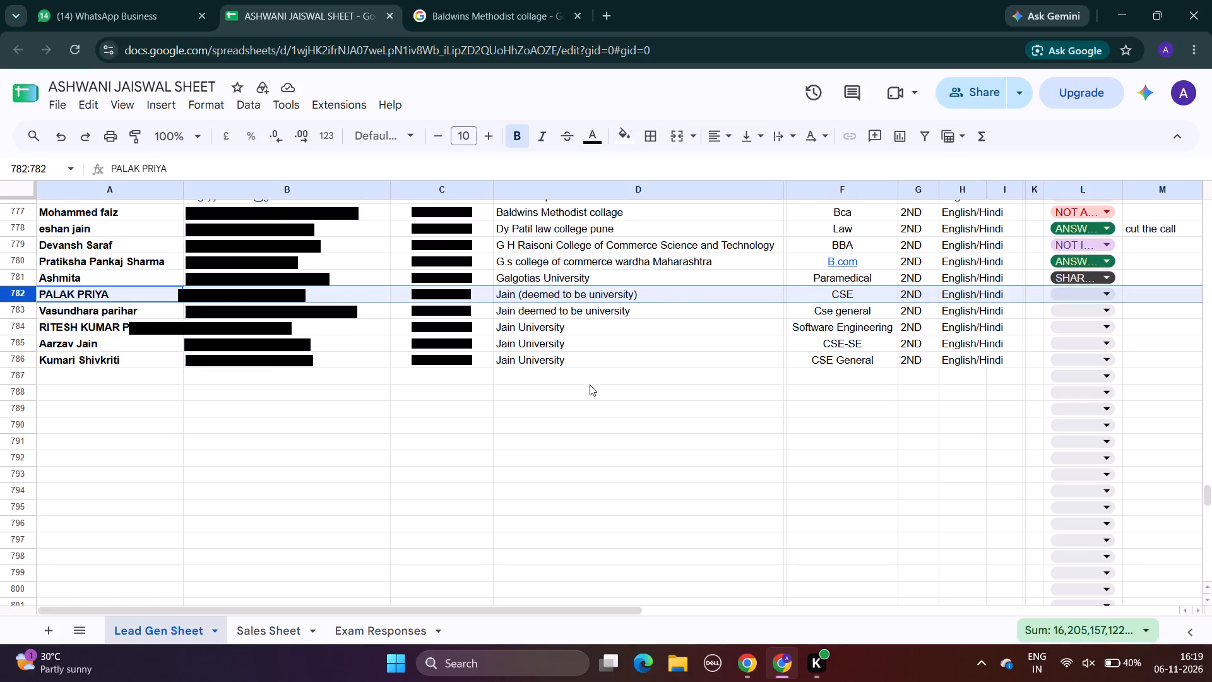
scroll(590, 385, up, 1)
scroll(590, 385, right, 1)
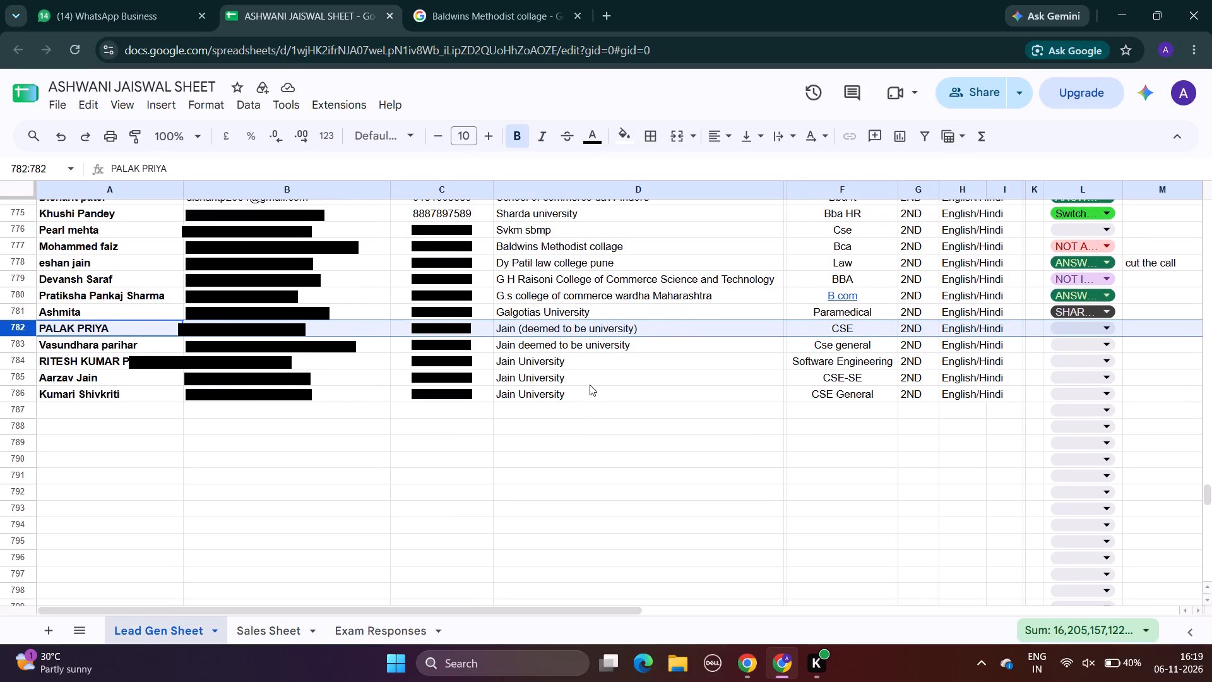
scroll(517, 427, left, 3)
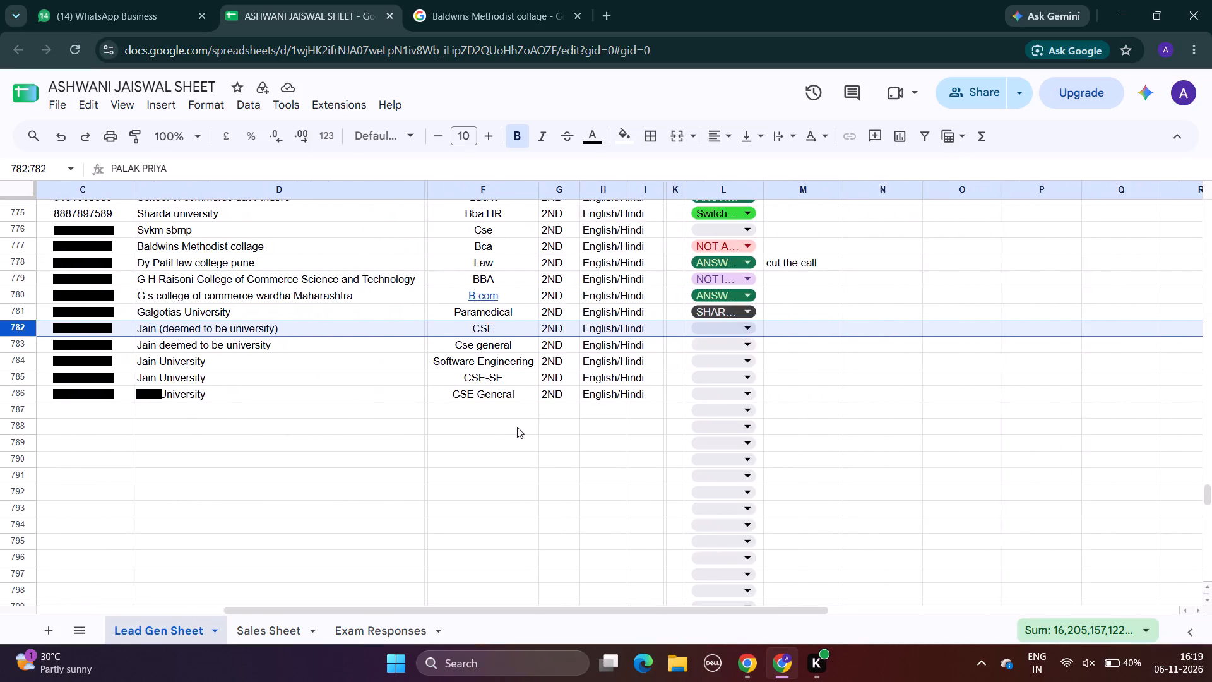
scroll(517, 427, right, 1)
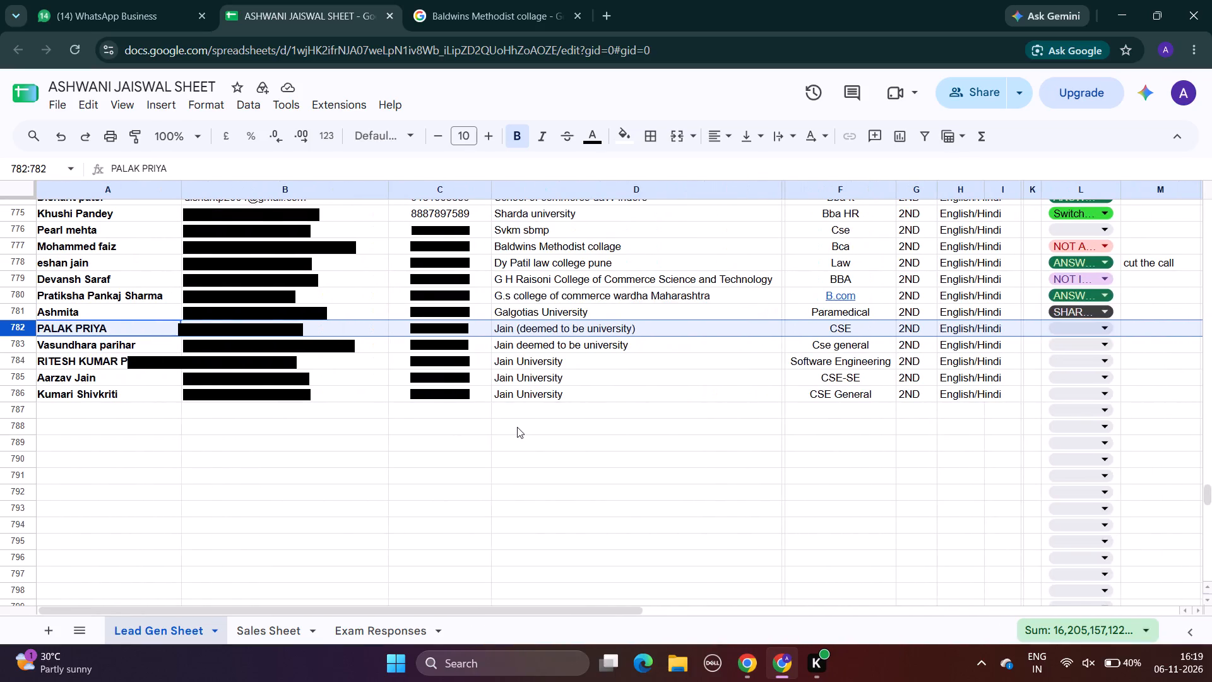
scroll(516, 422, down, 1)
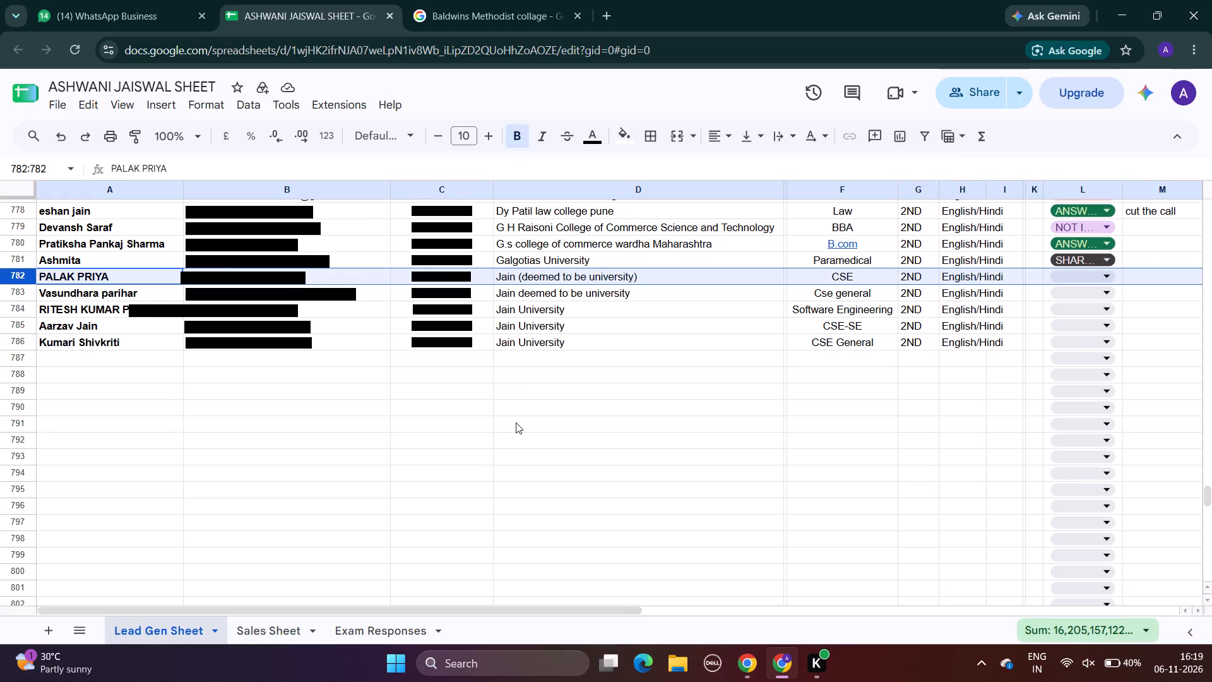
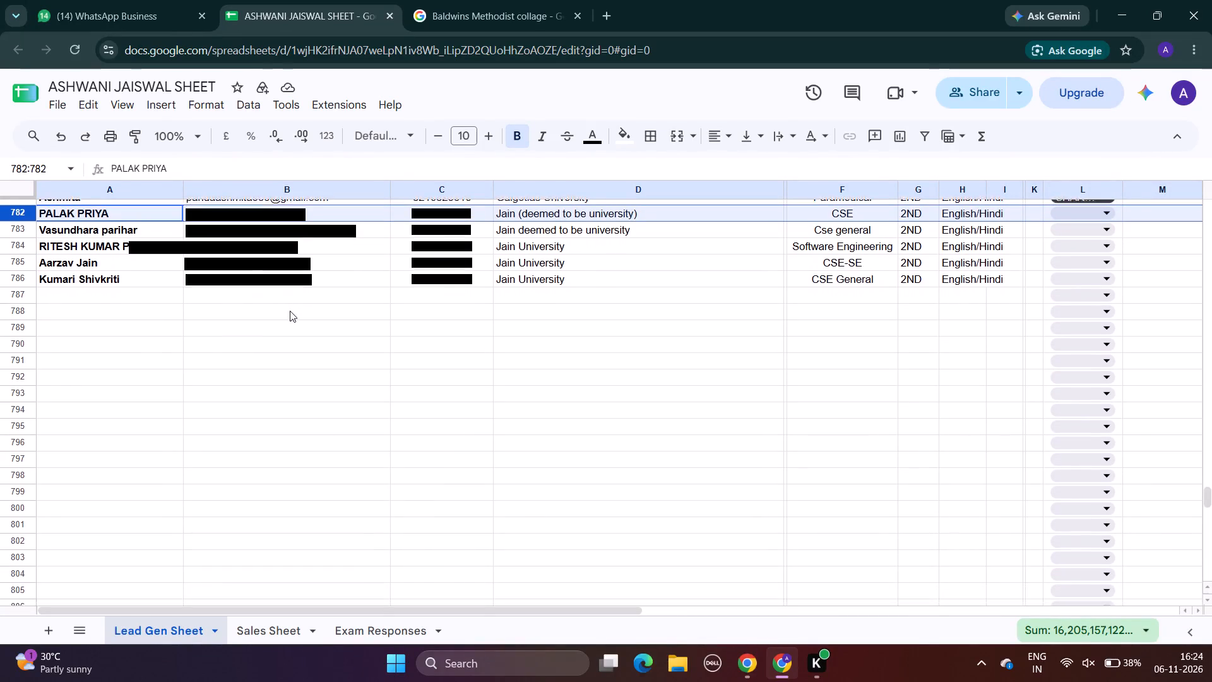
Look over the last filled leads in the Lead Gen Sheet, around rows 763 to 786, and the rows below, examining their call statuses.
scroll(290, 311, right, 1)
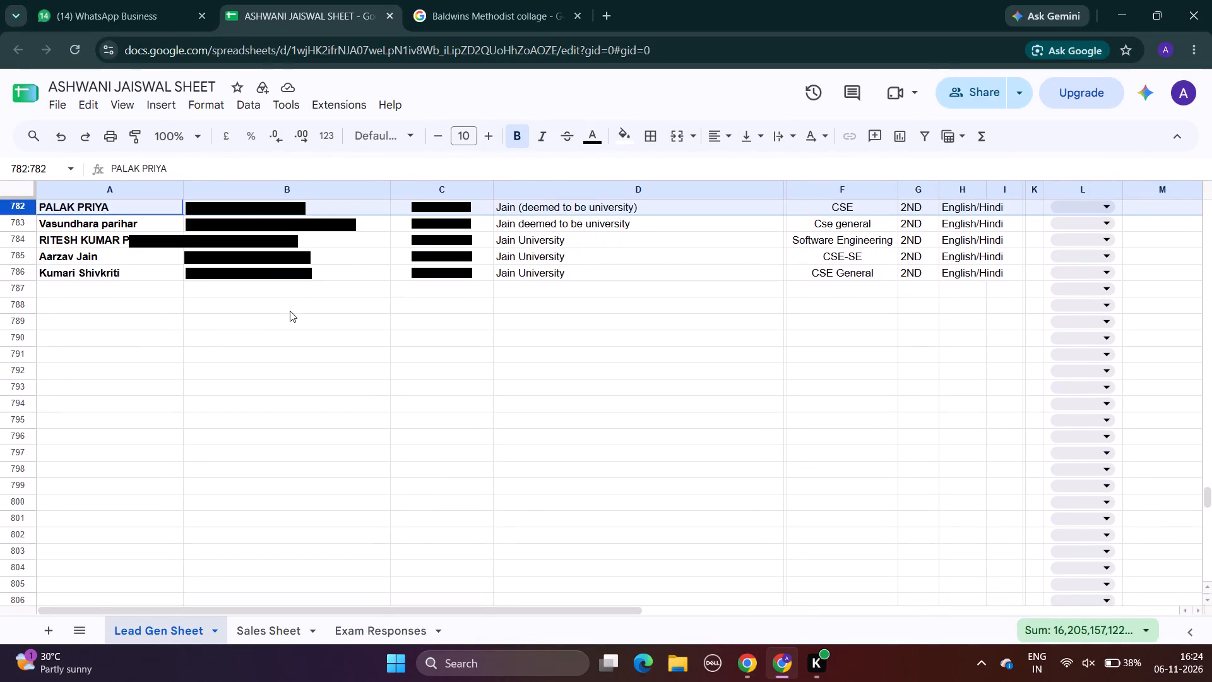
scroll(290, 311, right, 1)
scroll(290, 311, up, 1)
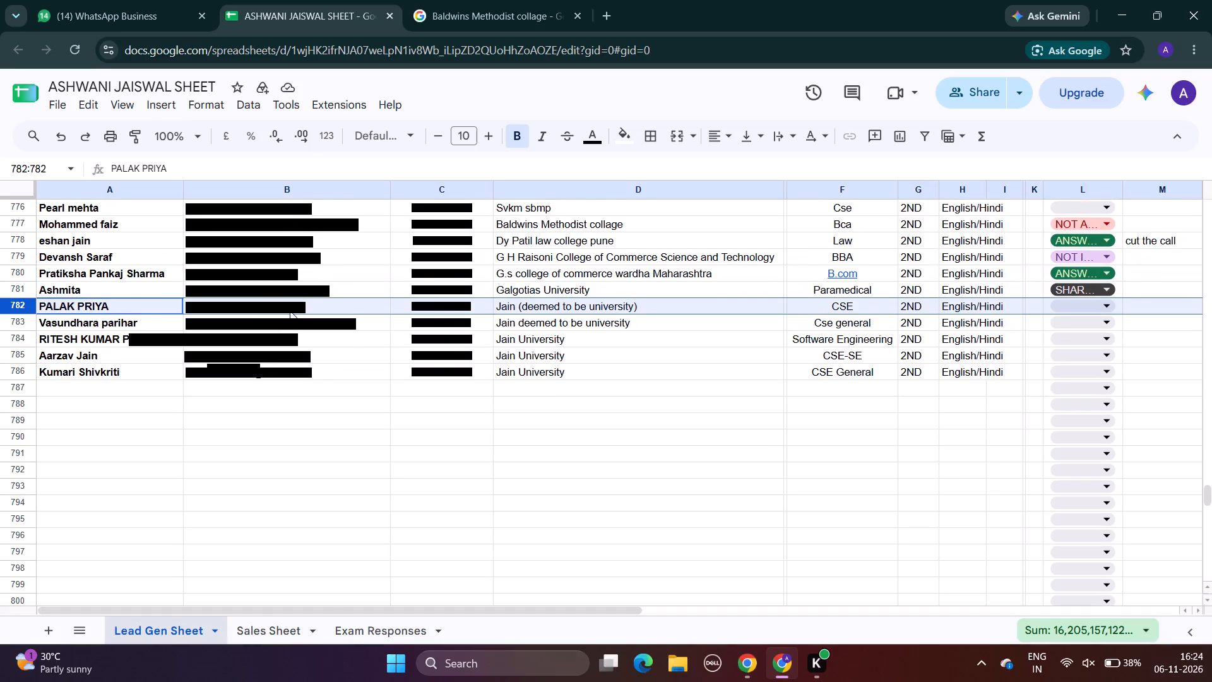
scroll(290, 311, up, 2)
scroll(290, 311, right, 1)
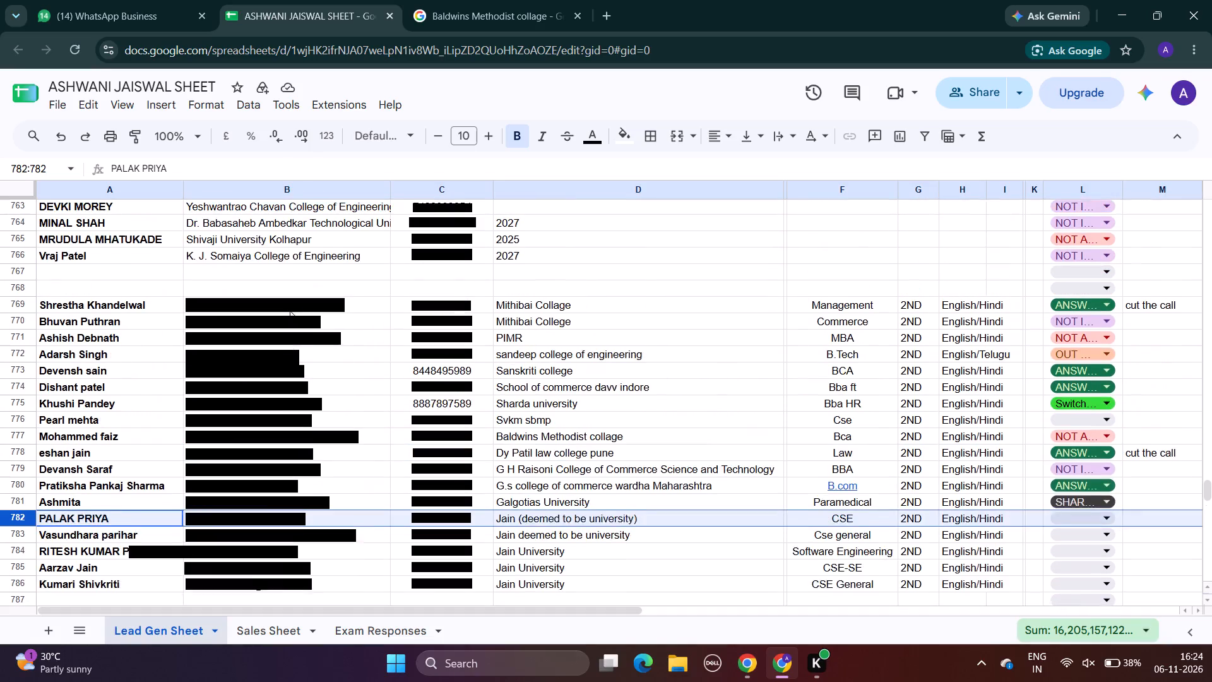
scroll(290, 311, right, 1)
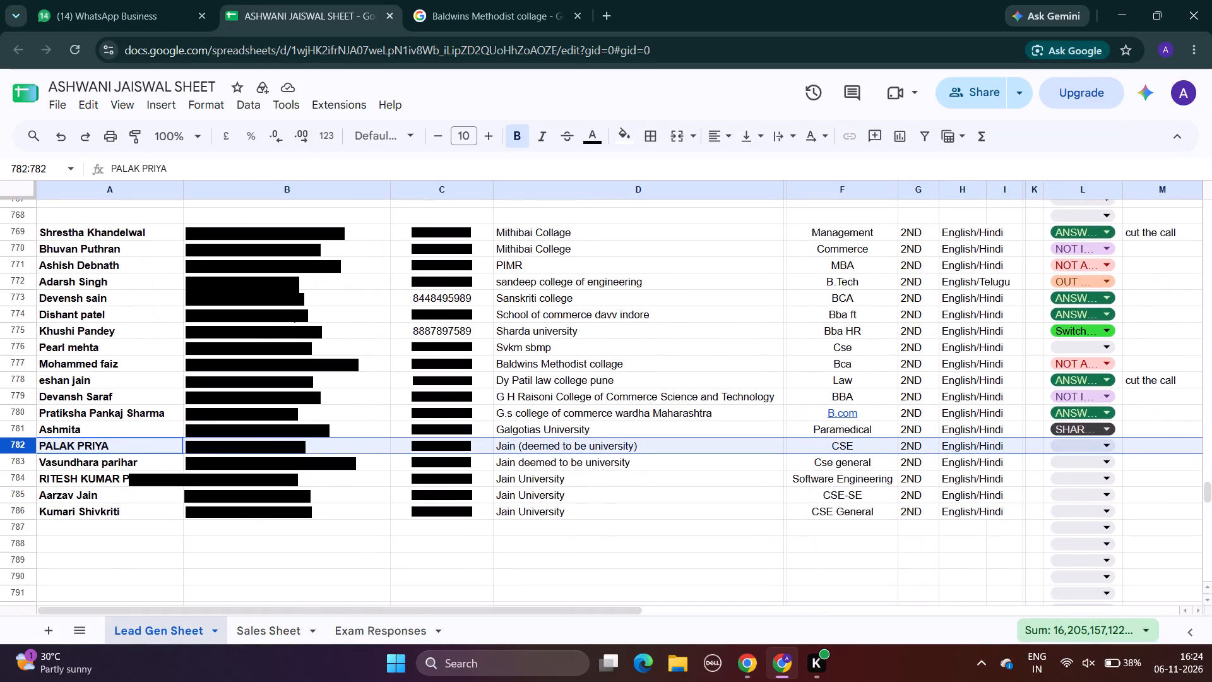
scroll(290, 311, right, 1)
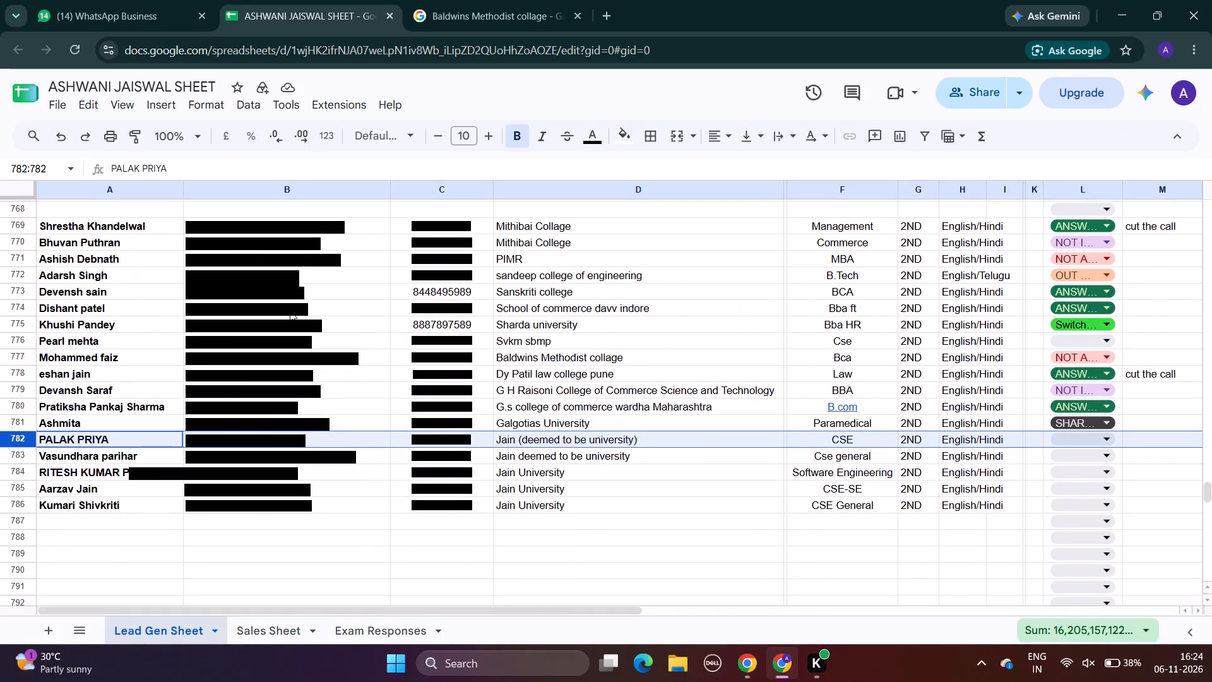
scroll(290, 311, down, 1)
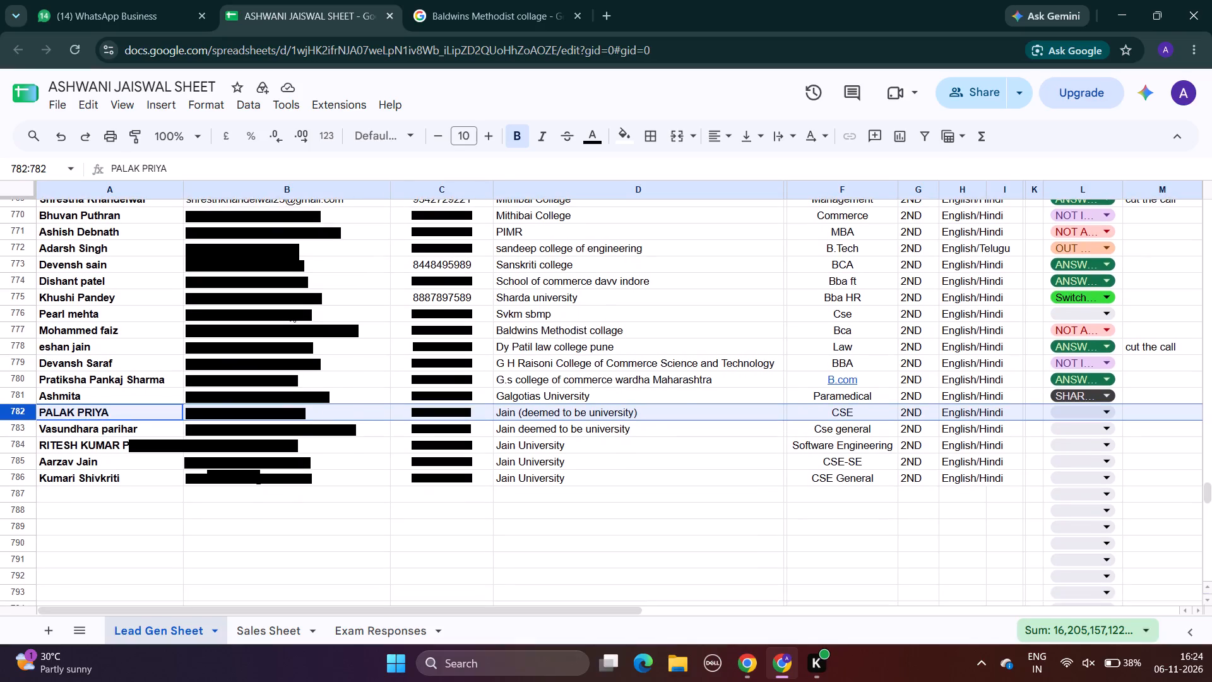
scroll(290, 311, down, 2)
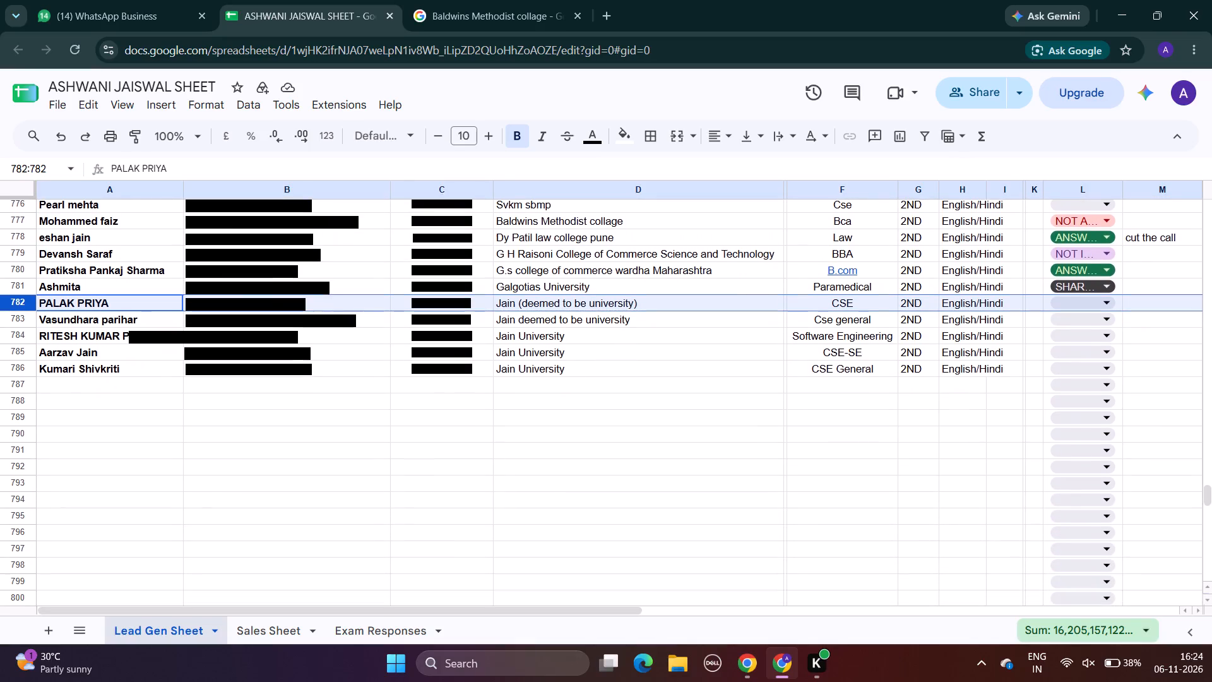
scroll(290, 311, down, 6)
scroll(290, 311, up, 1)
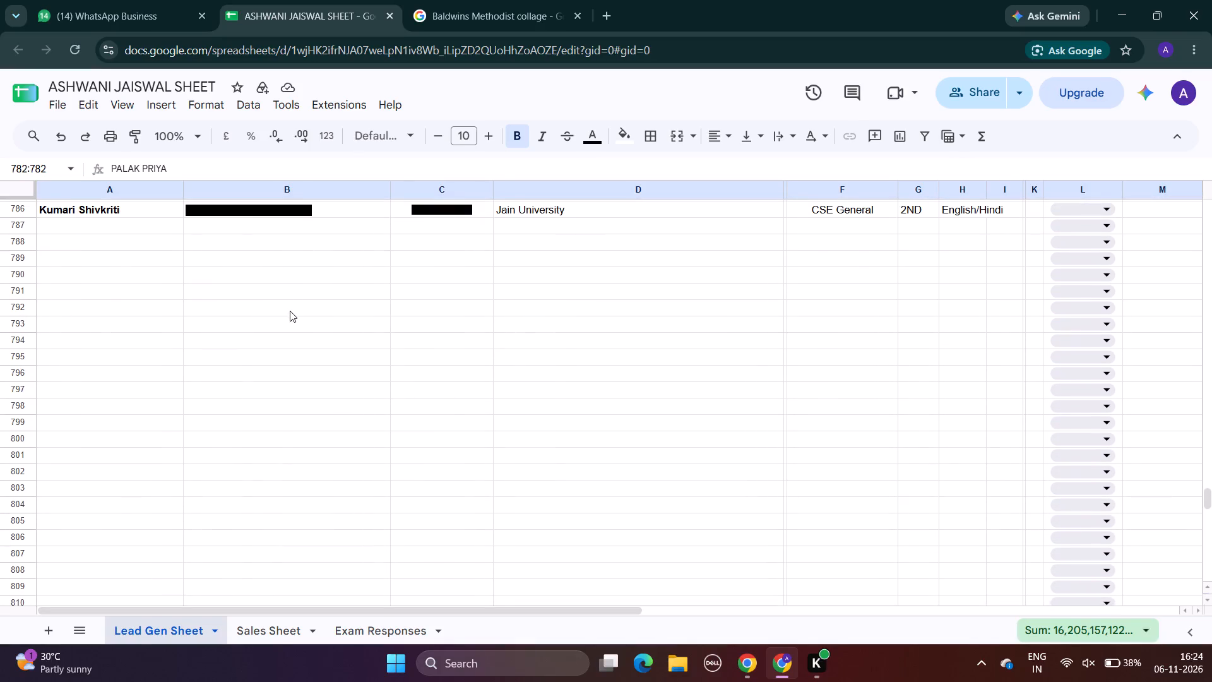
scroll(290, 311, up, 2)
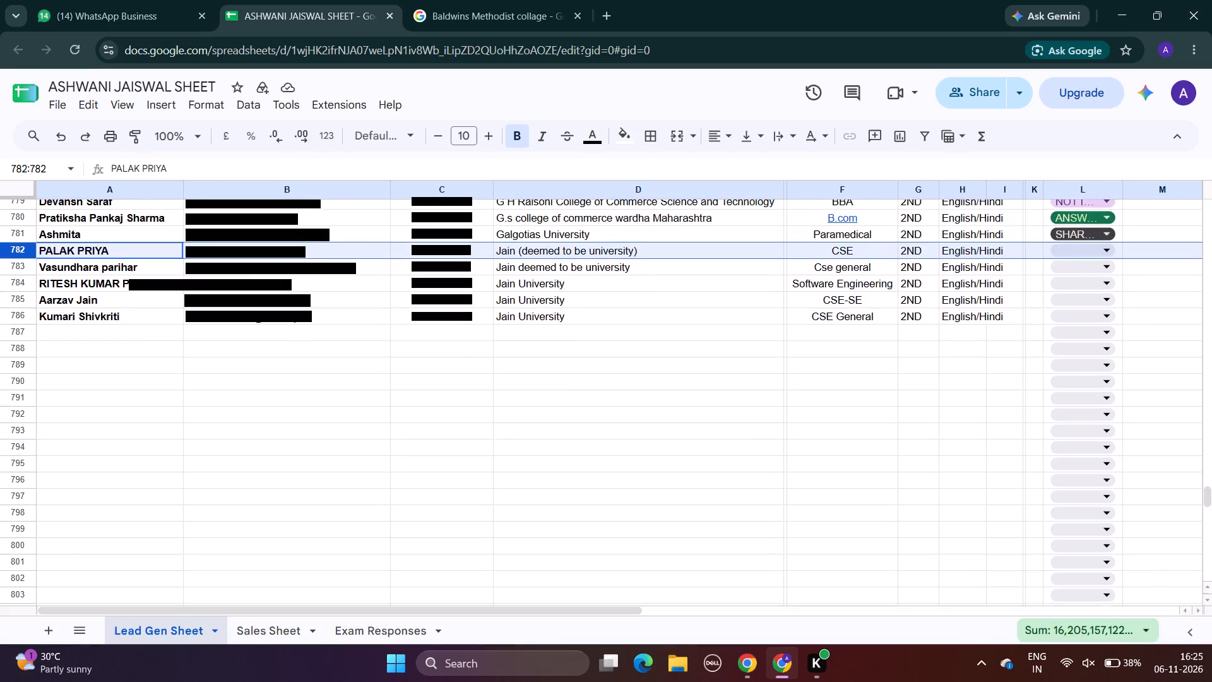
scroll(290, 311, up, 1)
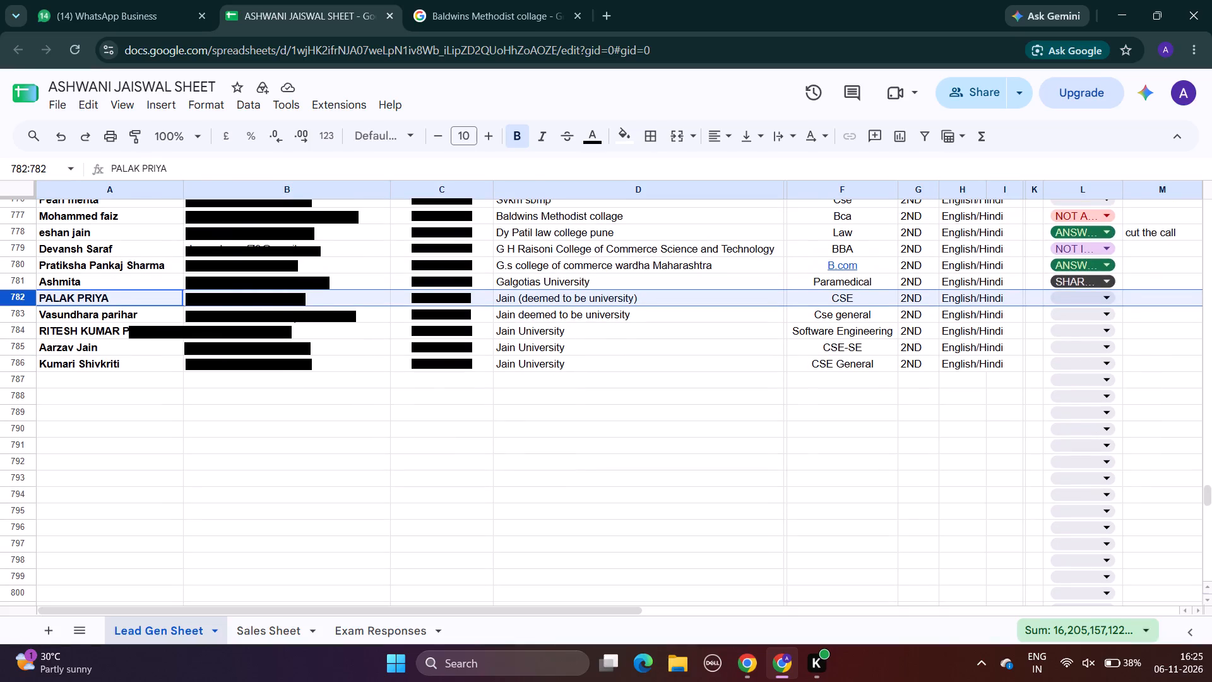
Review the leads in rows 756 to 786 of the Lead Gen Sheet, examining their colleges, courses, call statuses and remarks.
scroll(290, 311, up, 1)
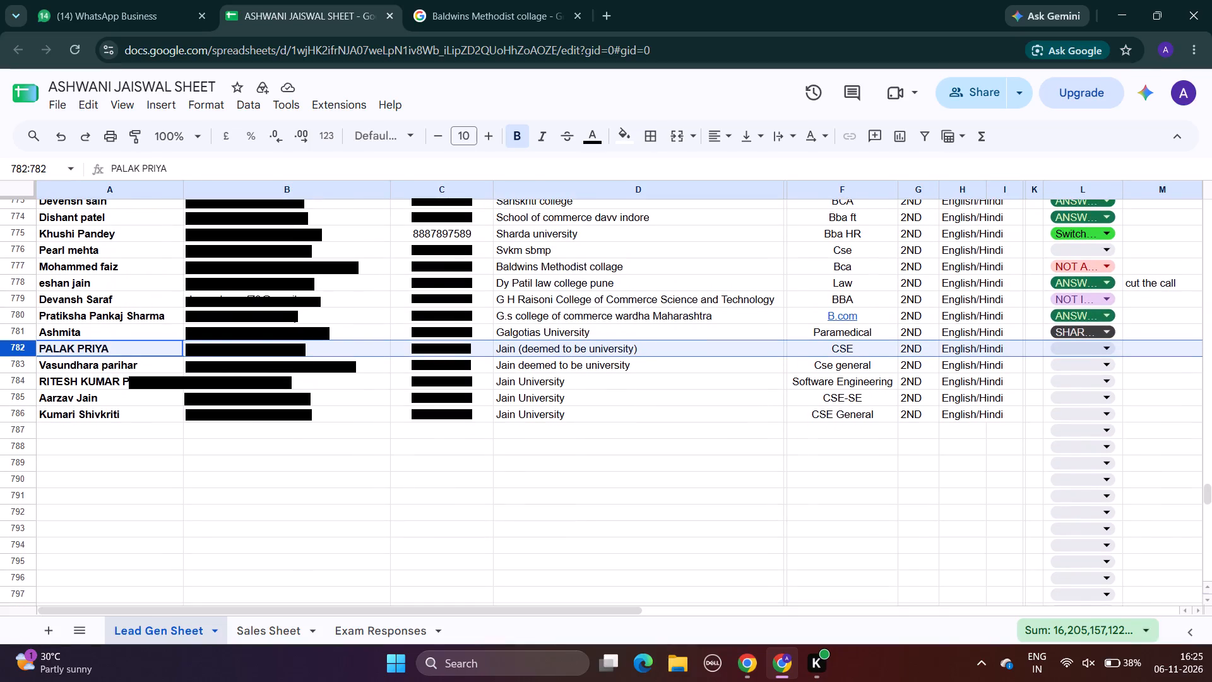
scroll(290, 311, up, 2)
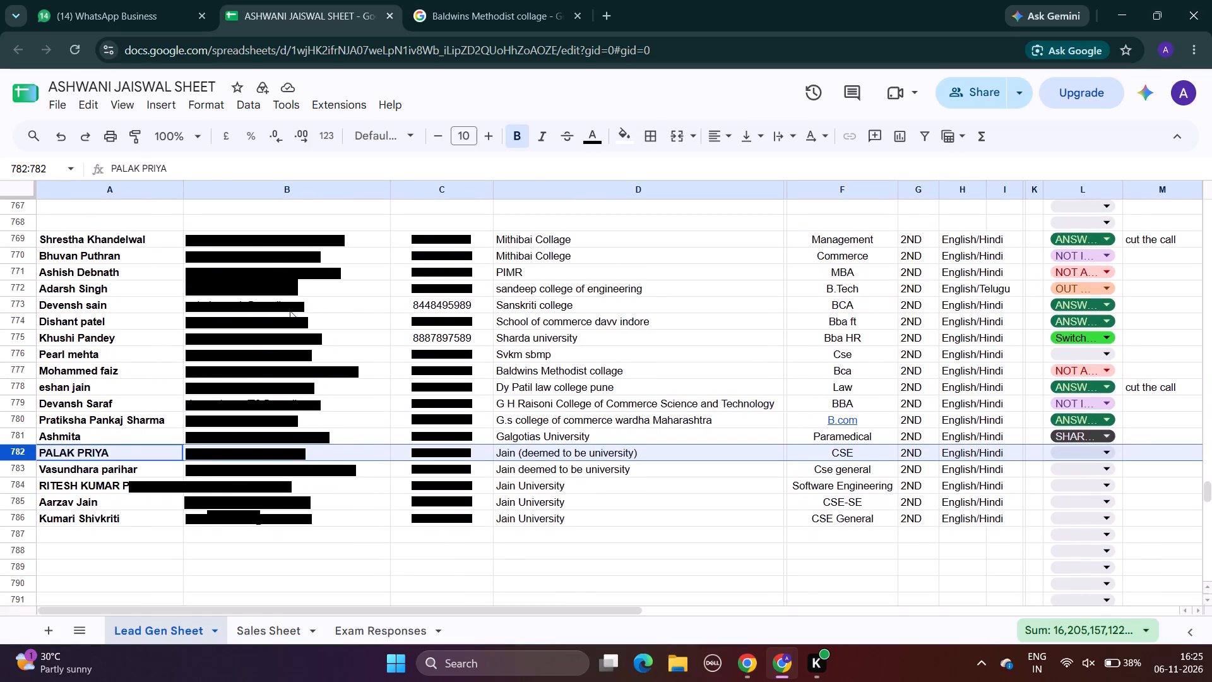
scroll(290, 311, up, 2)
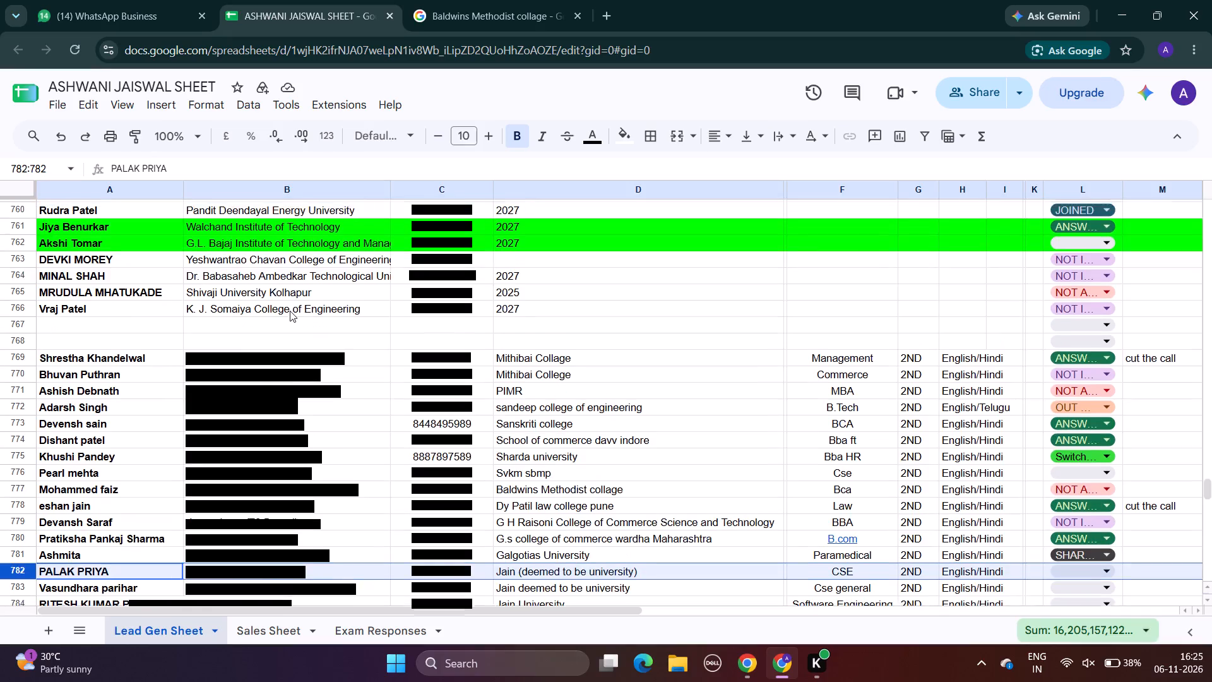
scroll(290, 311, up, 4)
scroll(290, 311, down, 4)
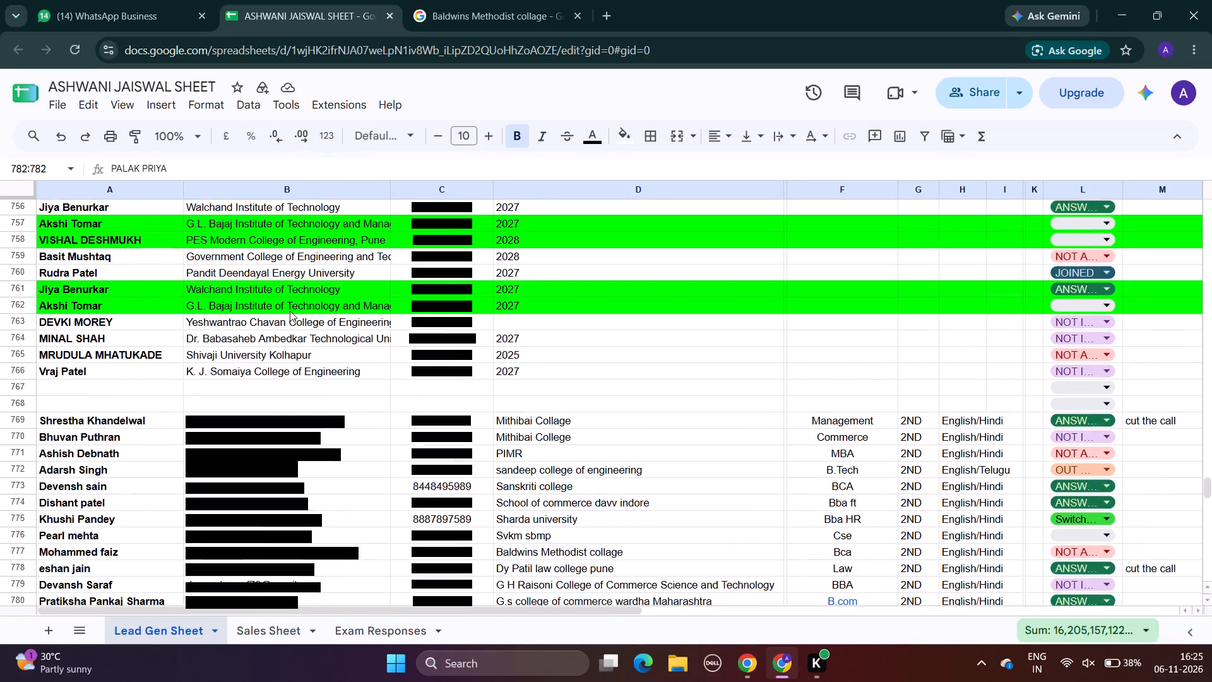
scroll(290, 311, down, 1)
scroll(290, 311, up, 2)
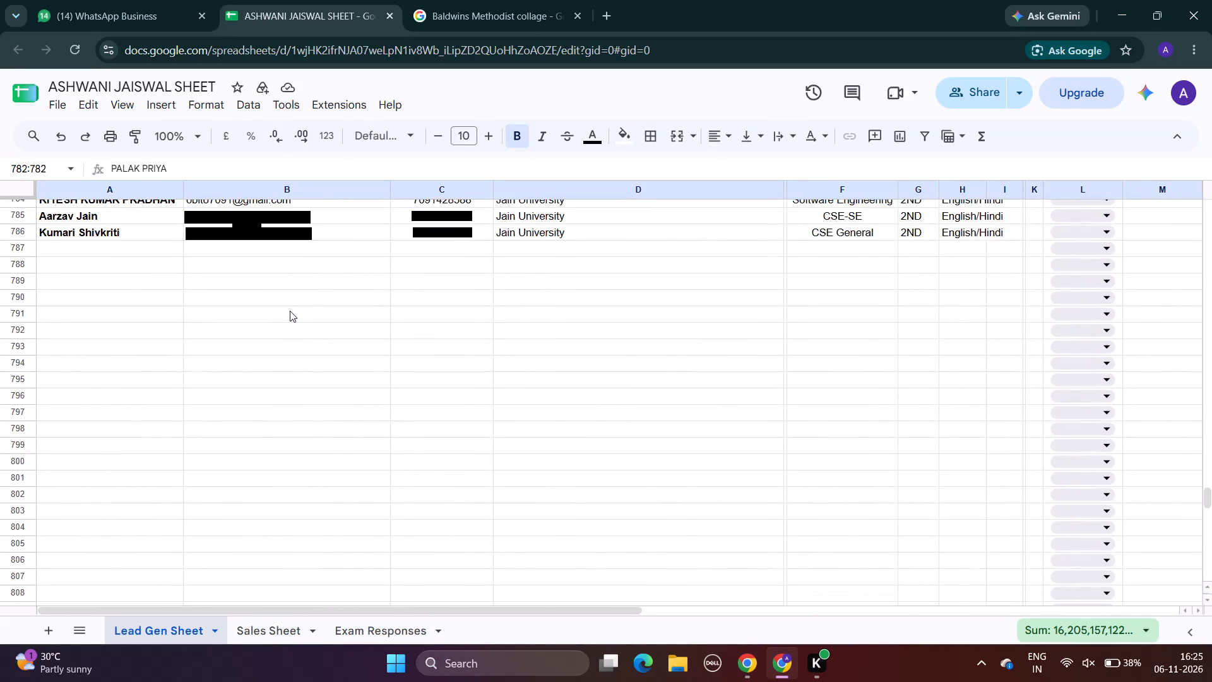
scroll(290, 311, up, 2)
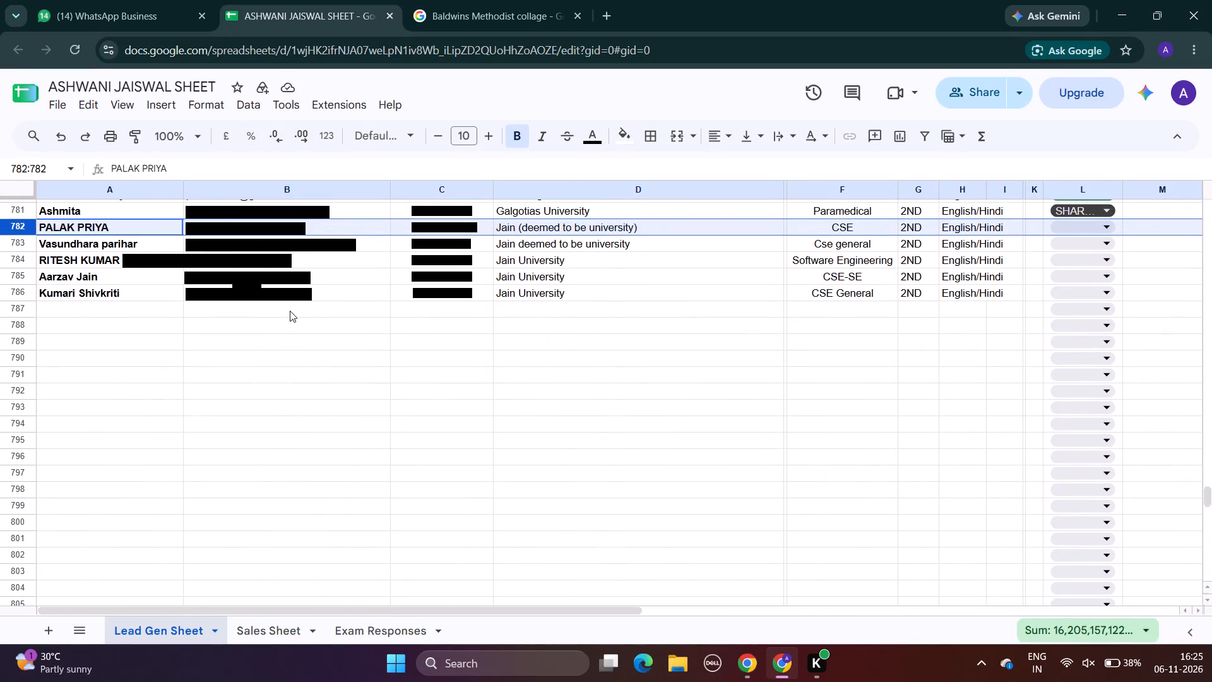
scroll(290, 311, up, 2)
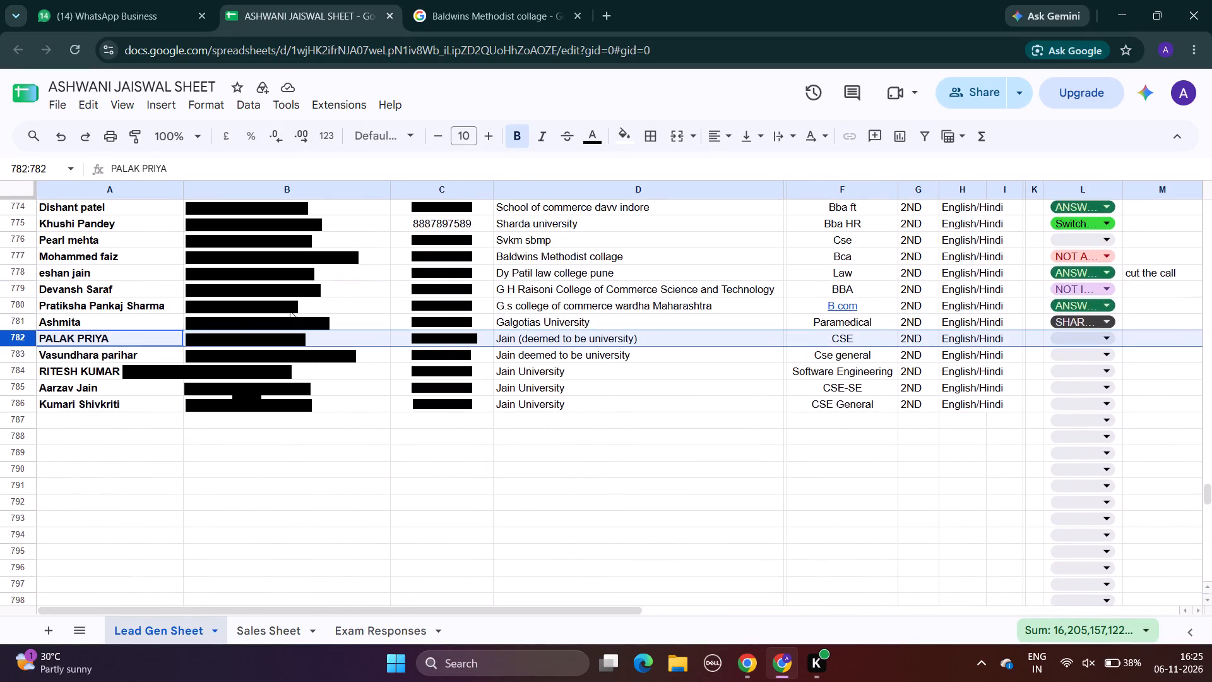
scroll(290, 311, up, 3)
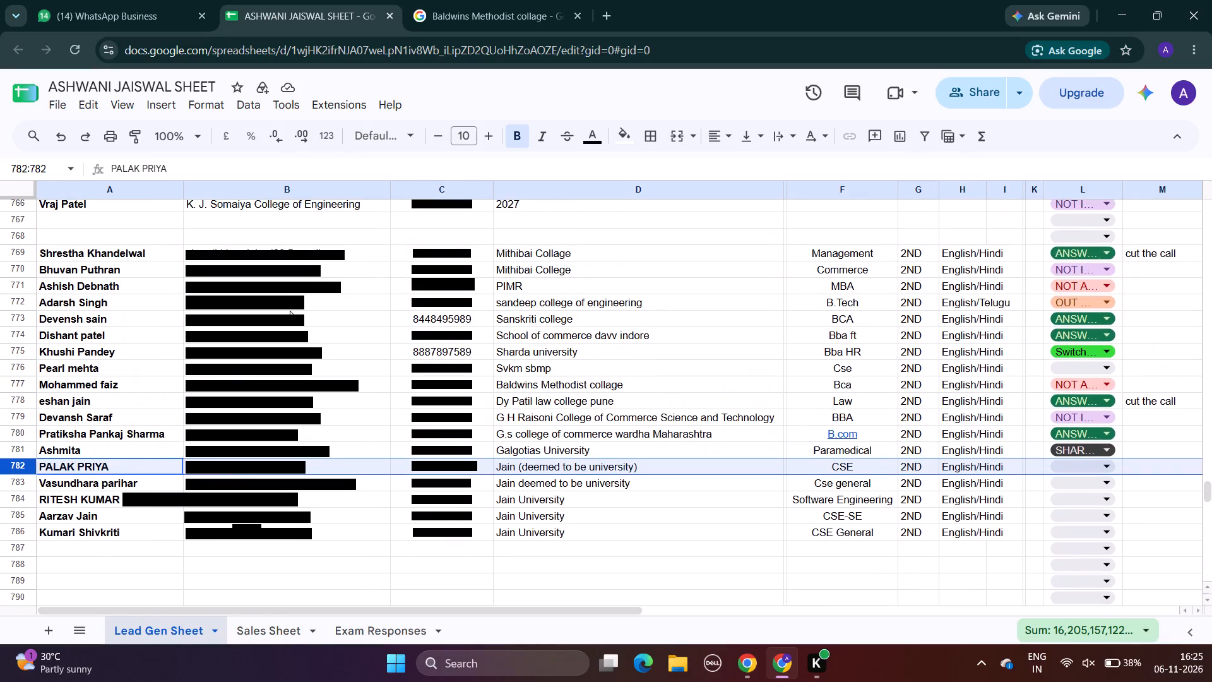
scroll(290, 311, up, 1)
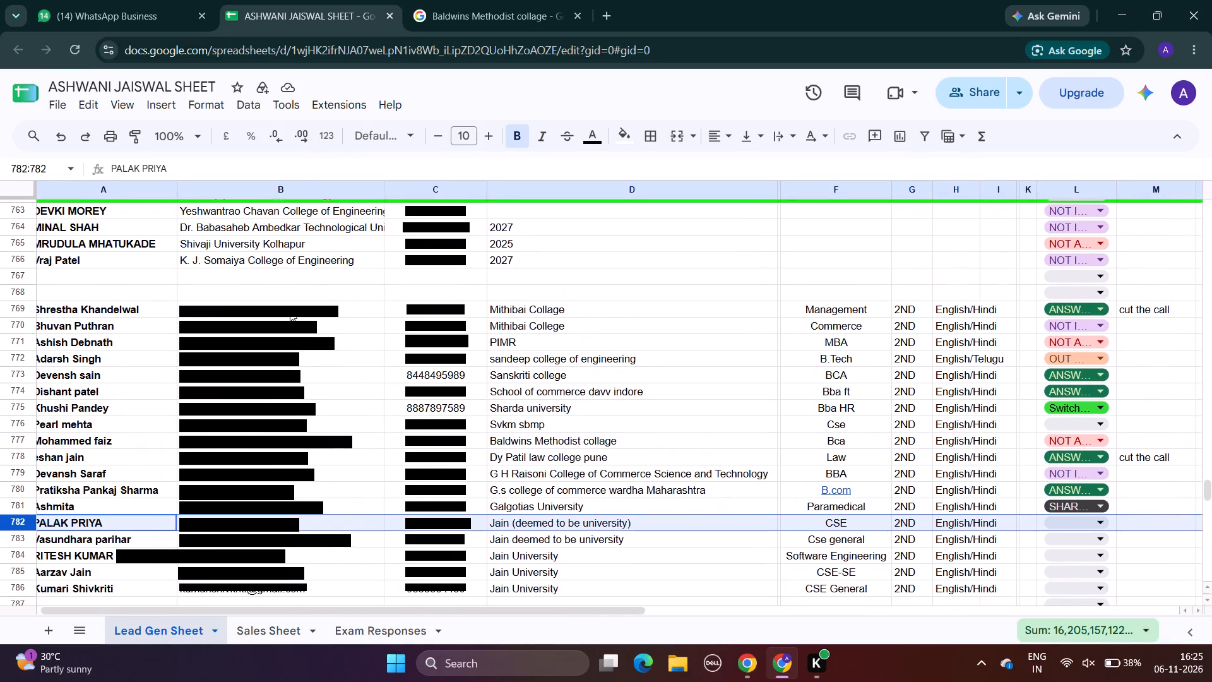
scroll(290, 311, down, 1)
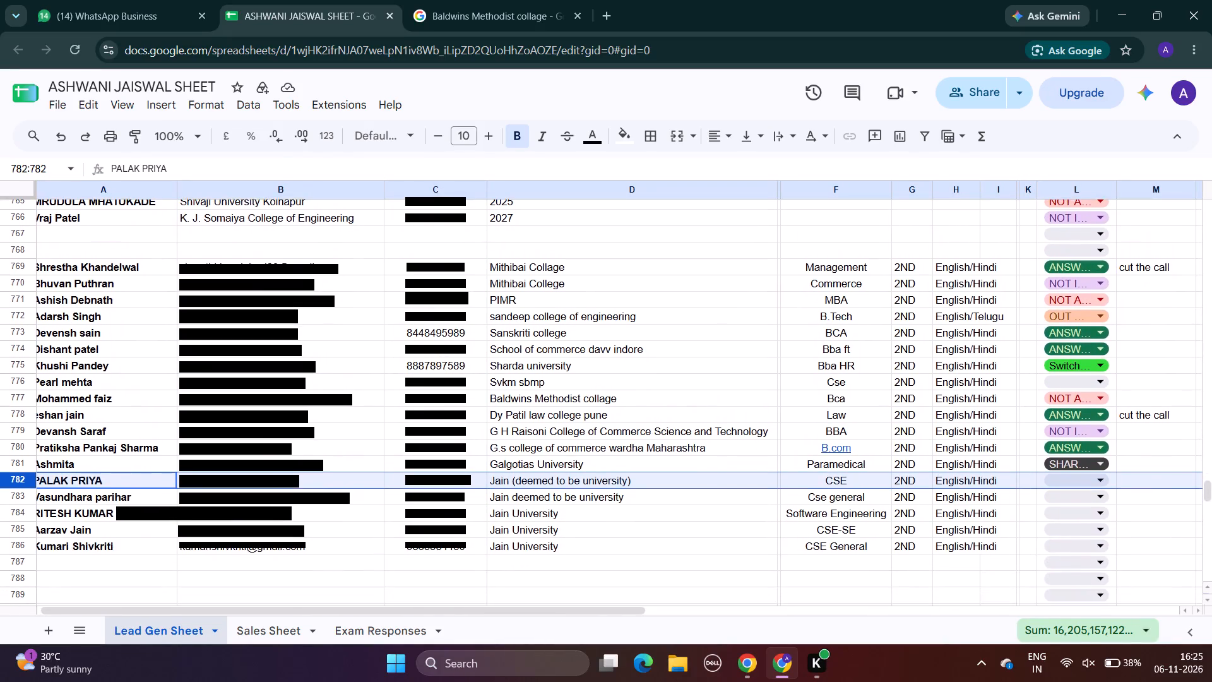
scroll(290, 311, down, 1)
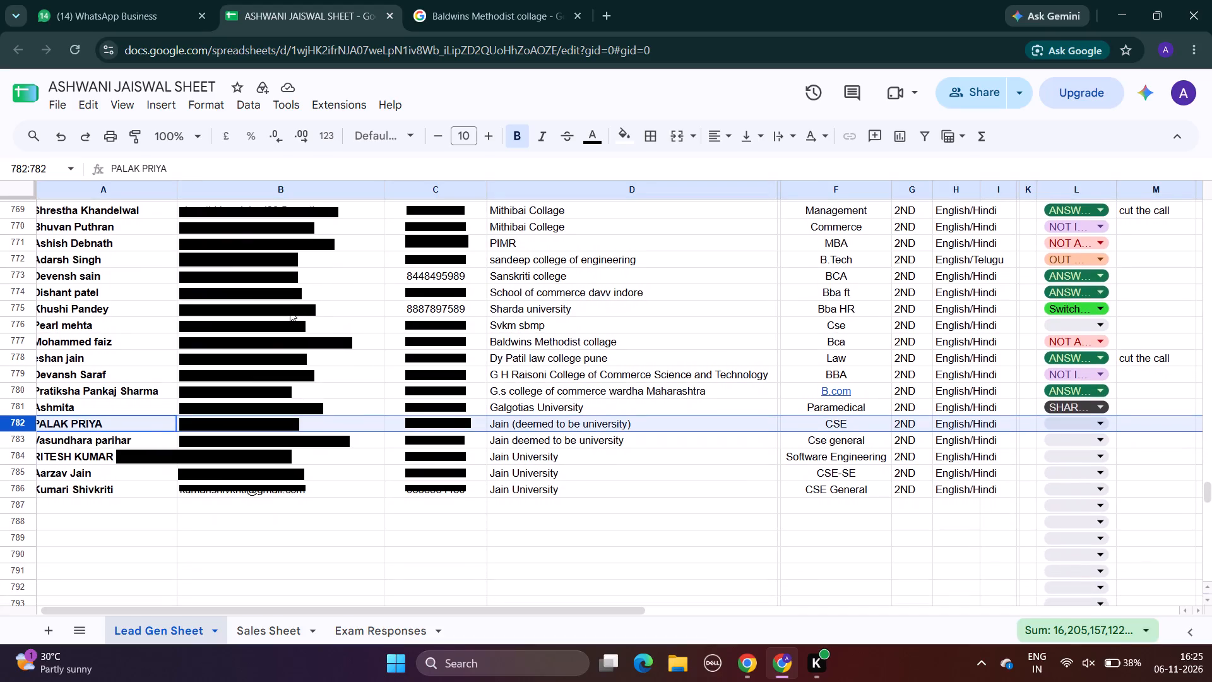
scroll(271, 246, down, 2)
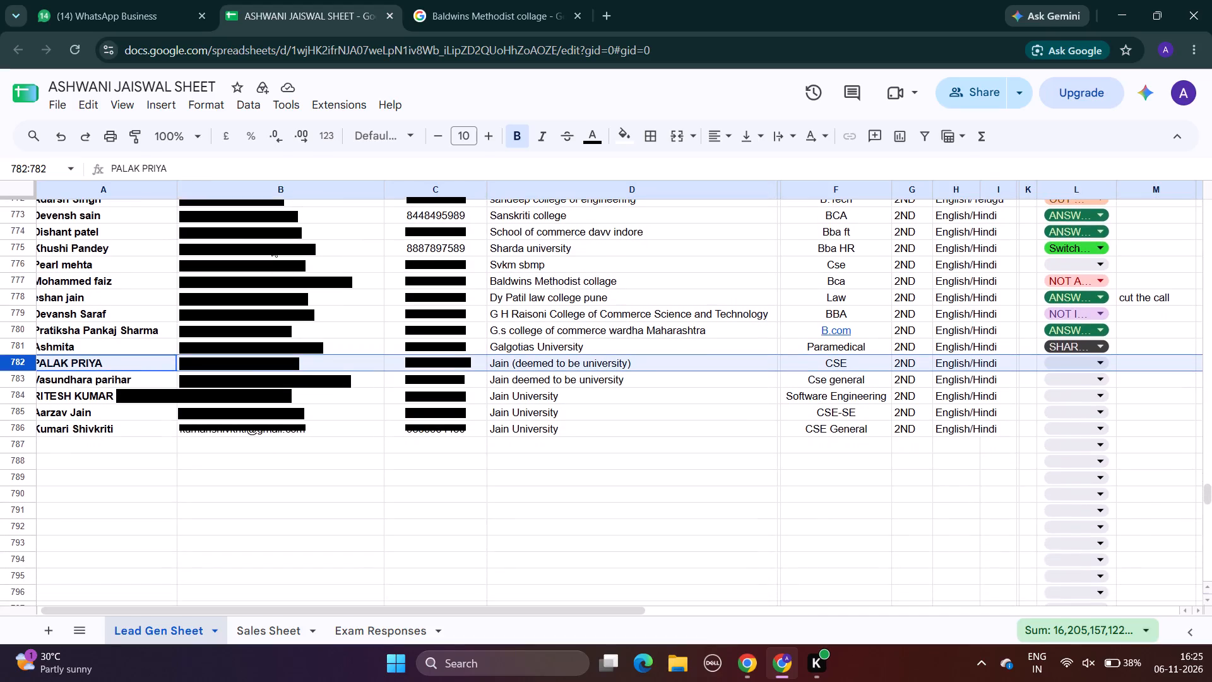
Select the entire row 781 in the Lead Gen Sheet and view the last filled leads down to row 786.
scroll(271, 246, down, 2)
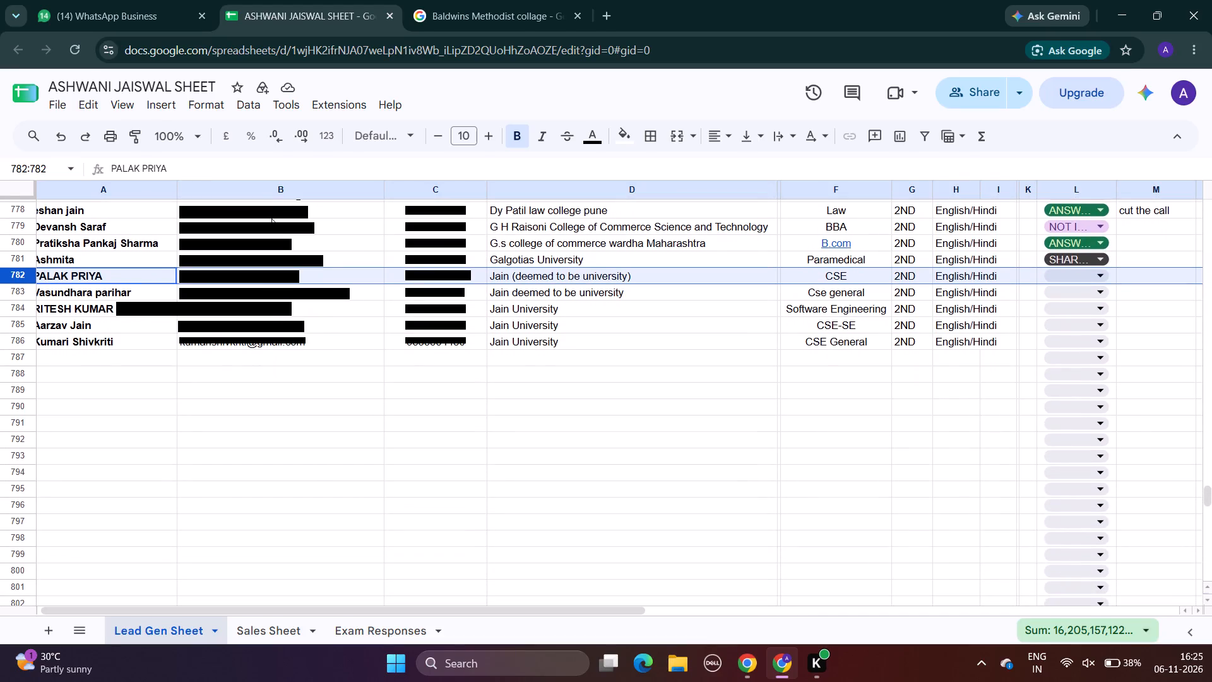
click(271, 218)
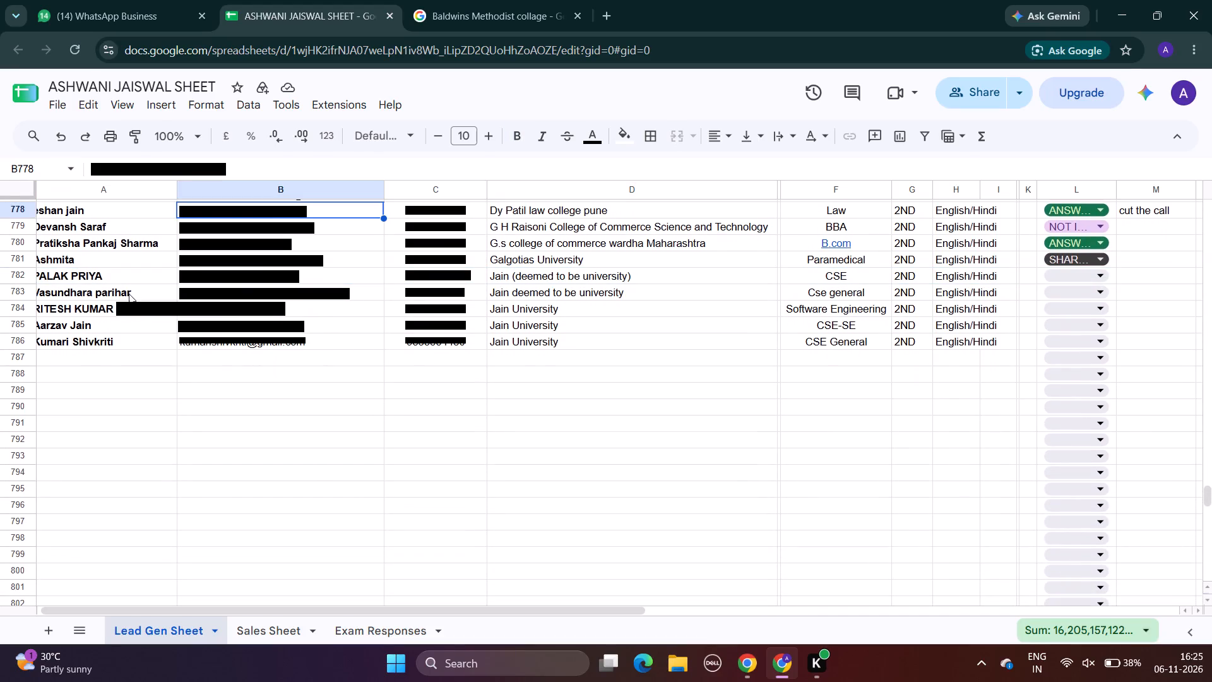
scroll(73, 265, right, 1)
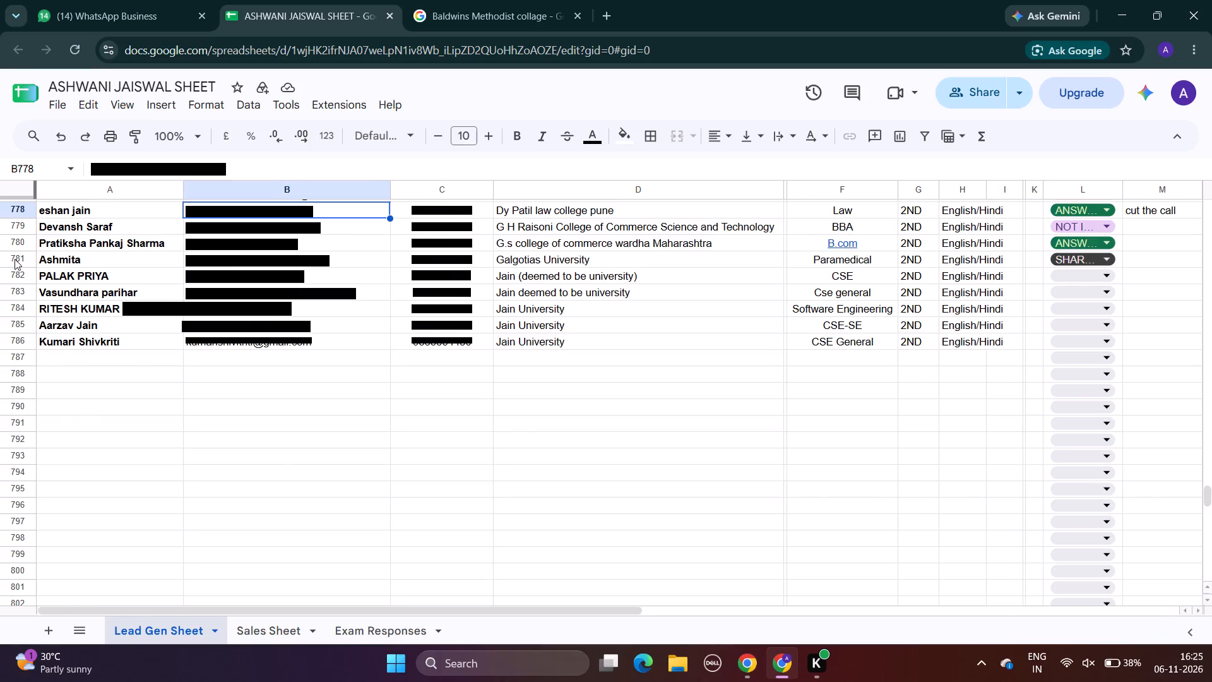
click(12, 260)
scroll(131, 357, down, 1)
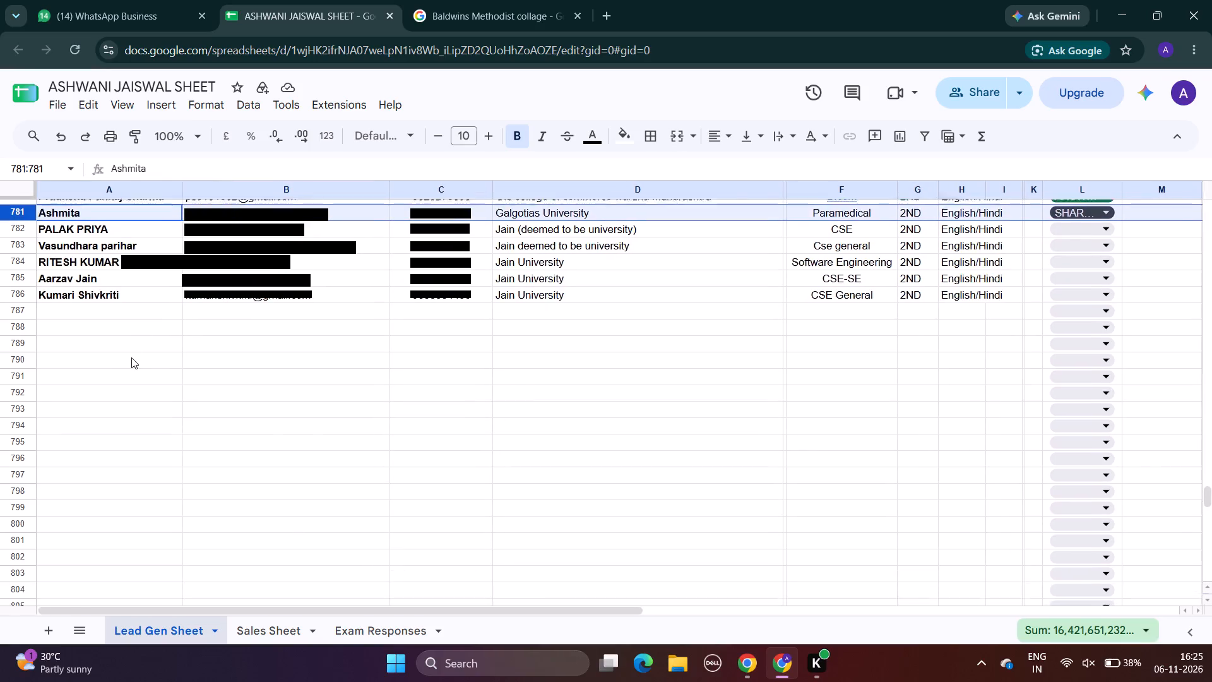
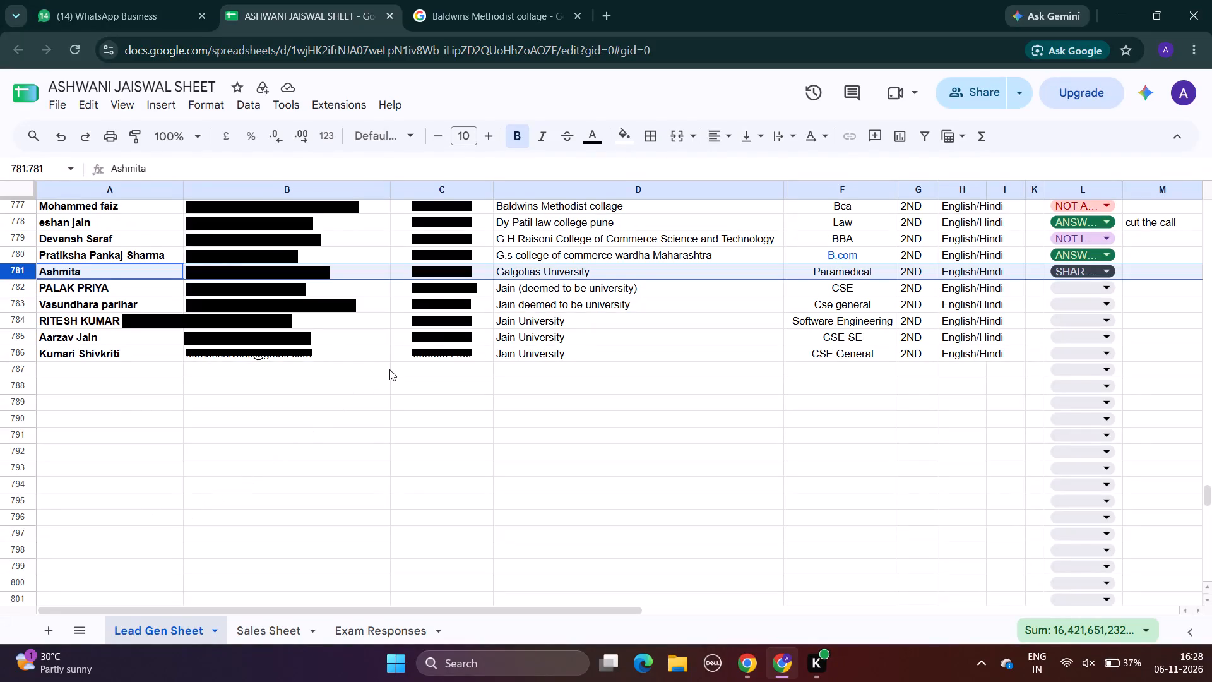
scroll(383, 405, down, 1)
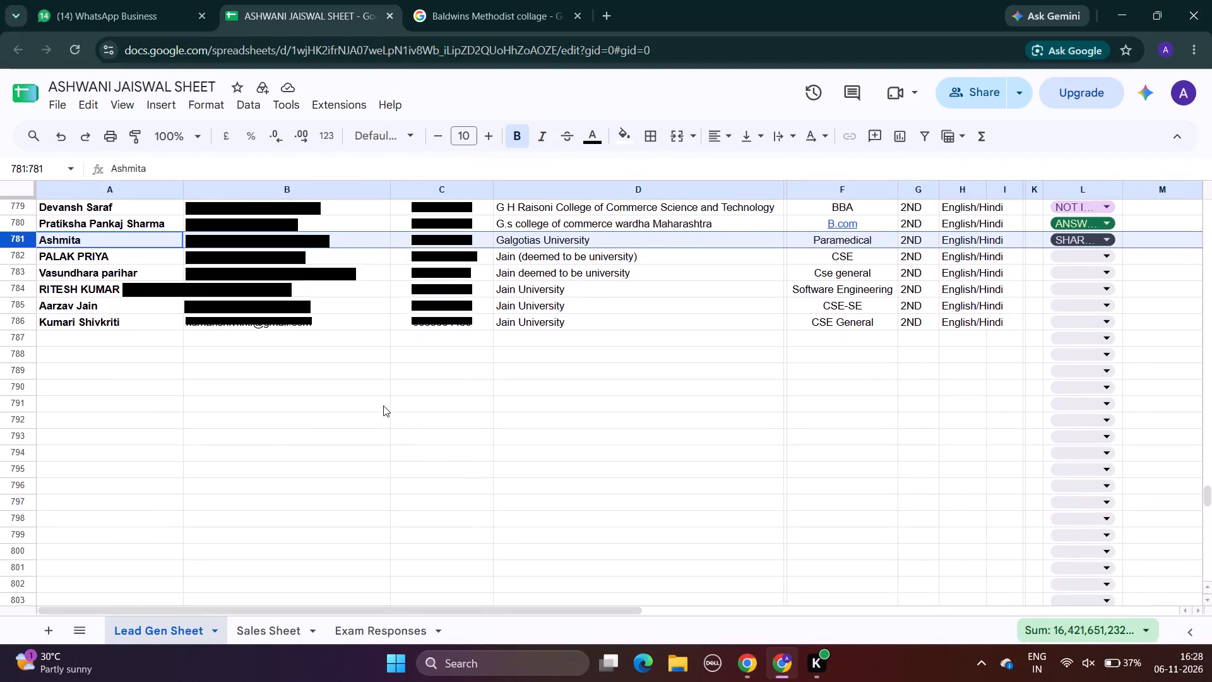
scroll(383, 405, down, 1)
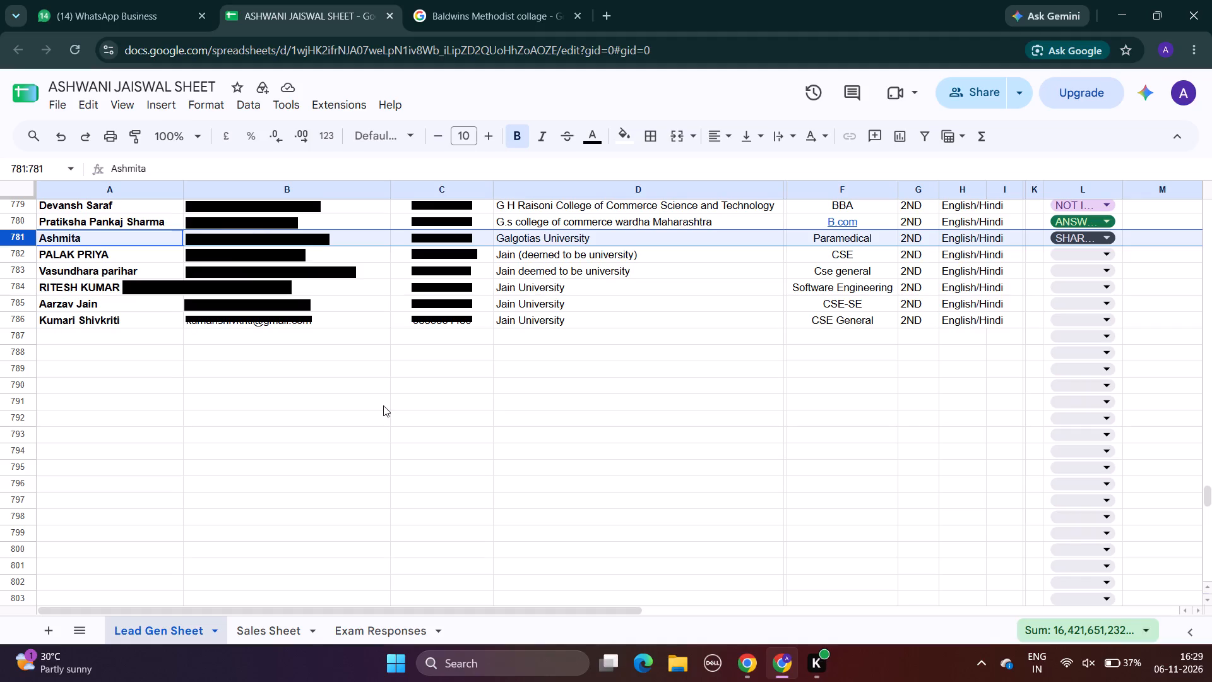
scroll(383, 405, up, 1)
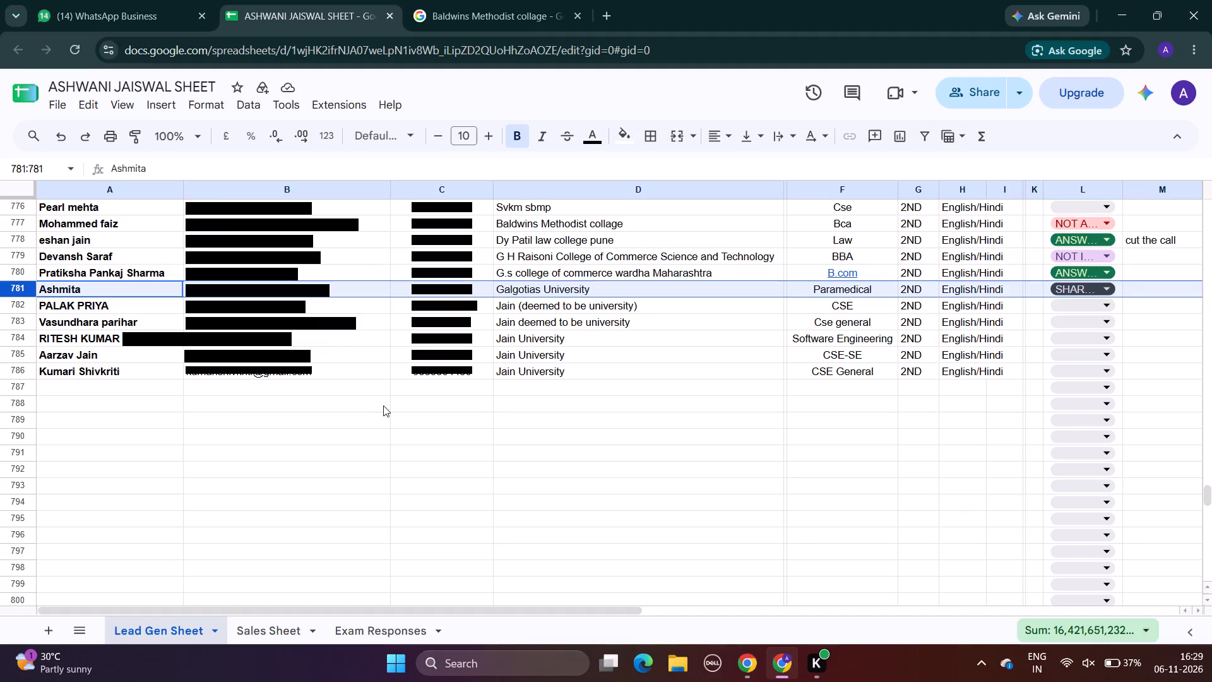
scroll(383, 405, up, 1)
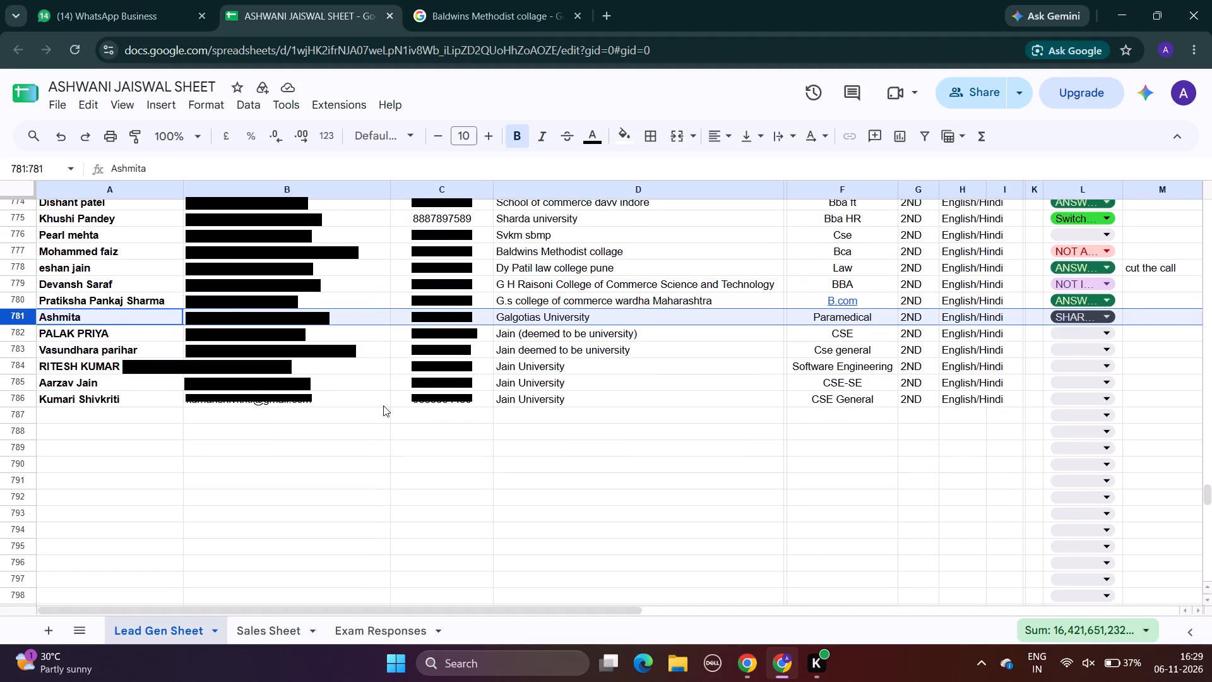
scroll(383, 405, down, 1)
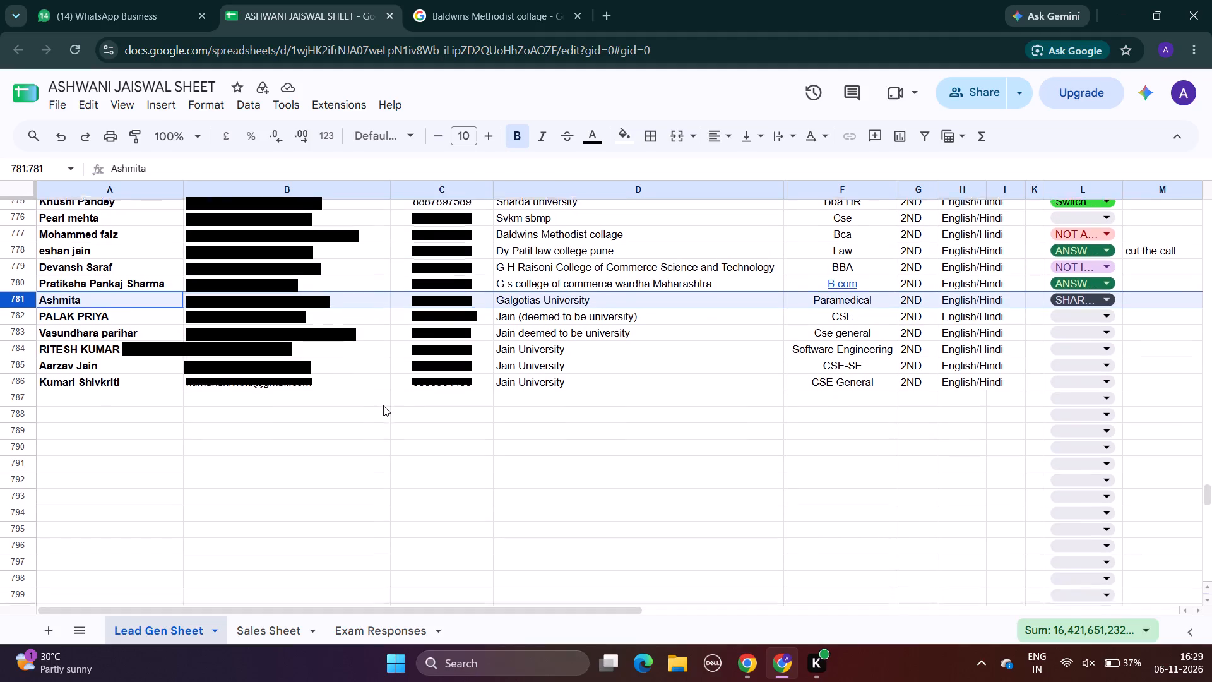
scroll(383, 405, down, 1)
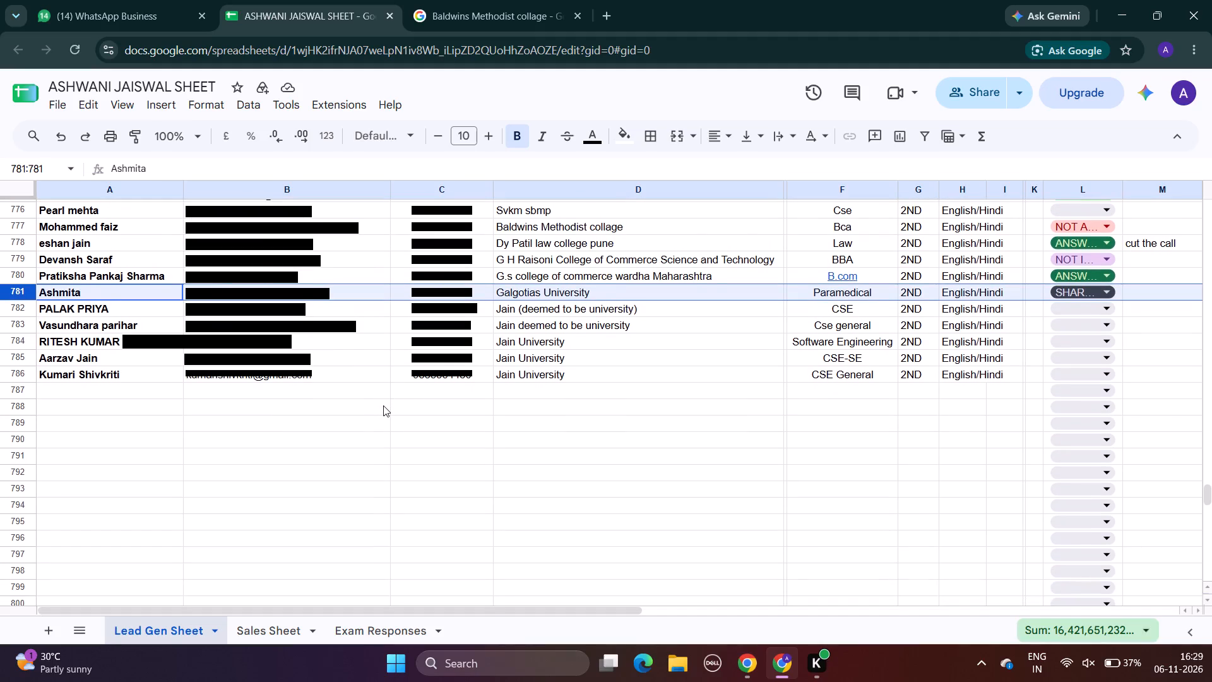
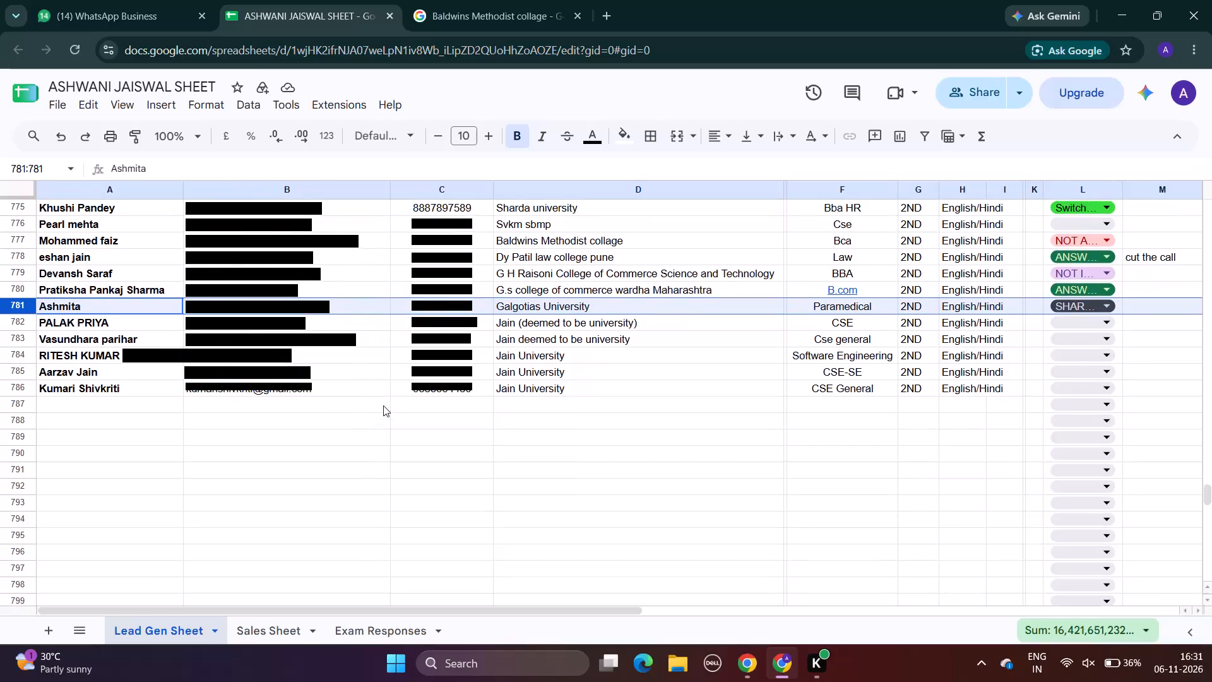
Select row 780, the B.com lead from G.s college of commerce wardha Maharashtra, in the Lead Gen Sheet.
click(15, 290)
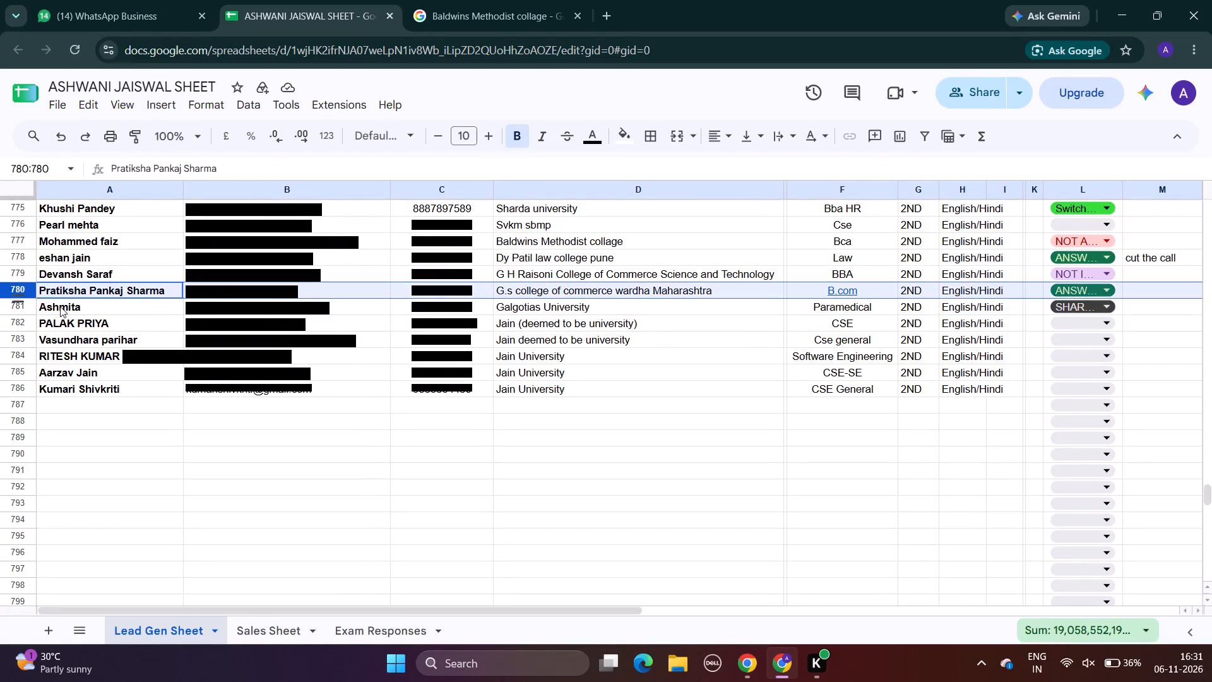
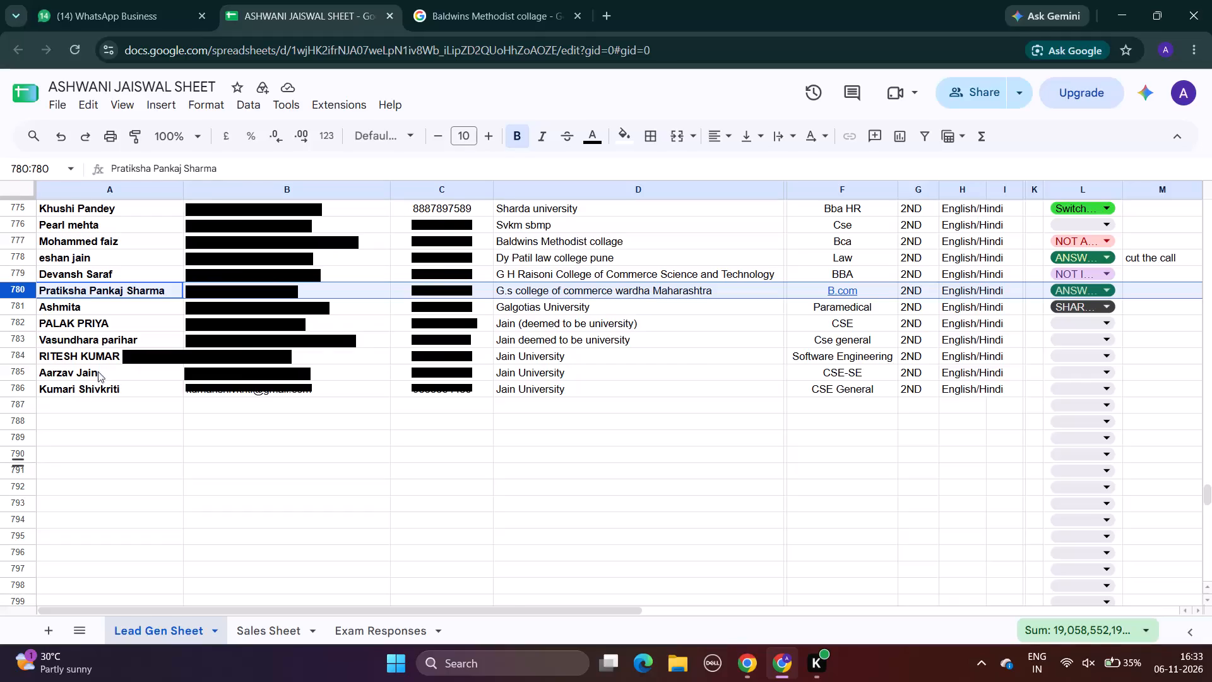
Copy the college name Jain University from row 785 and search for it on Google in a new tab.
click(22, 386)
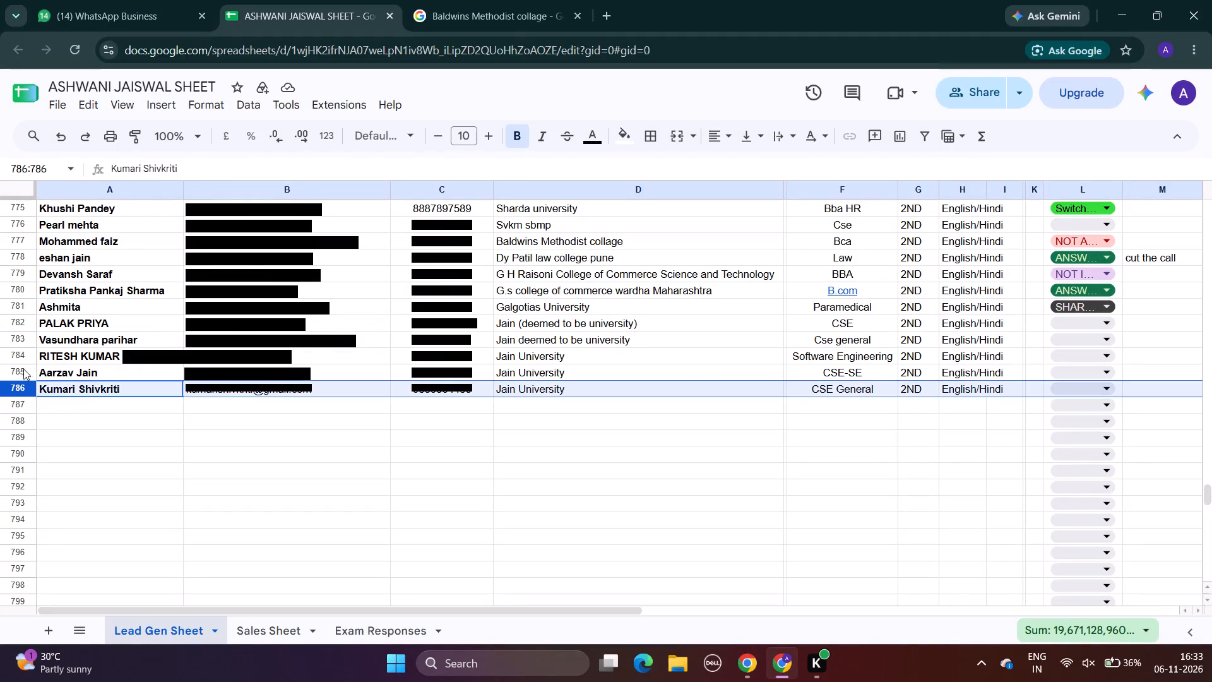
click(20, 373)
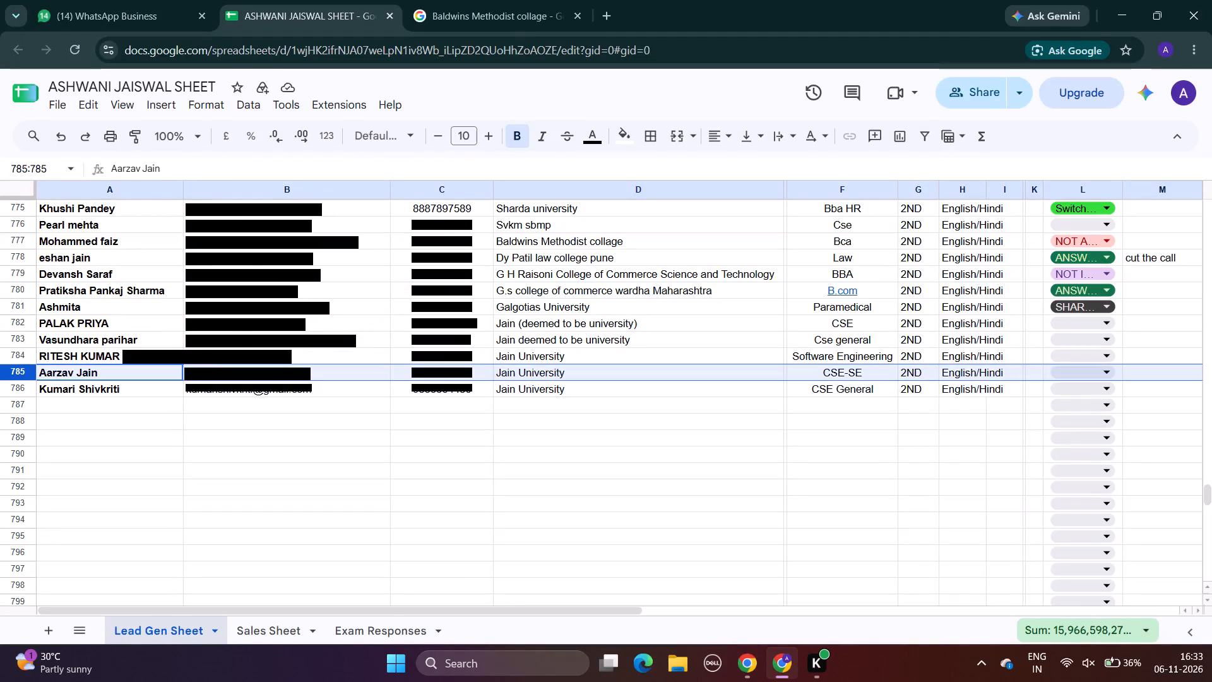
double_click(590, 377)
key(ctrl+a)
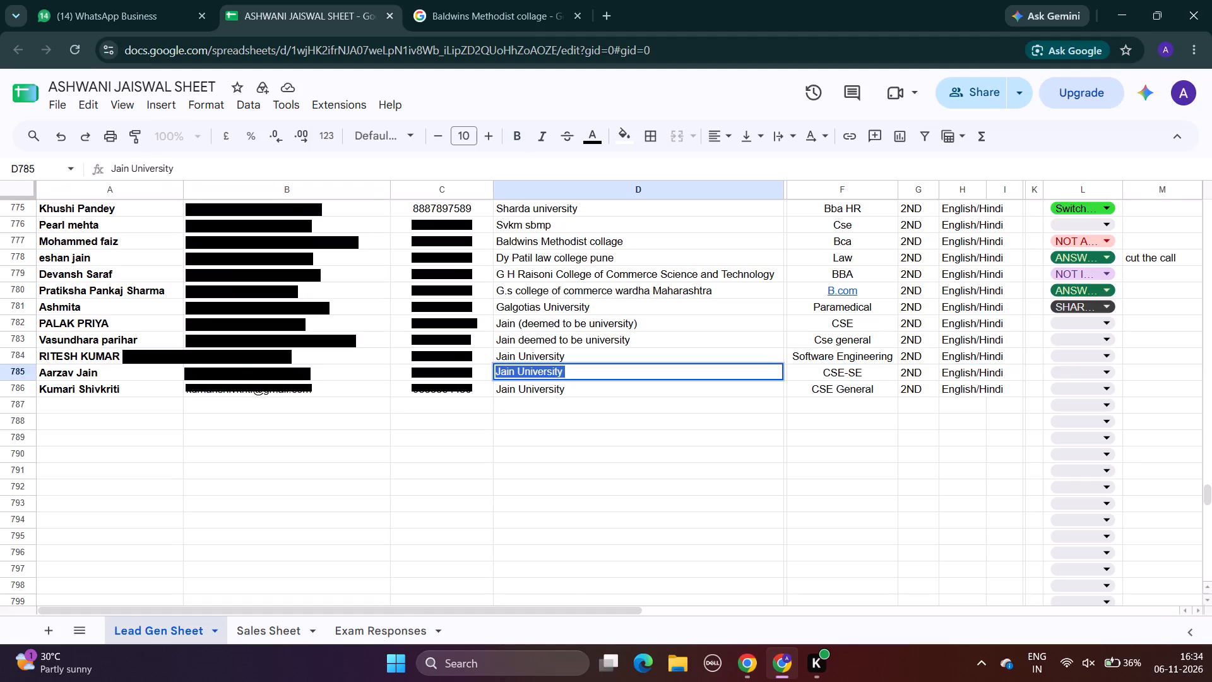
key(ctrl+c)
key(ctrl+t)
key(ctrl+v)
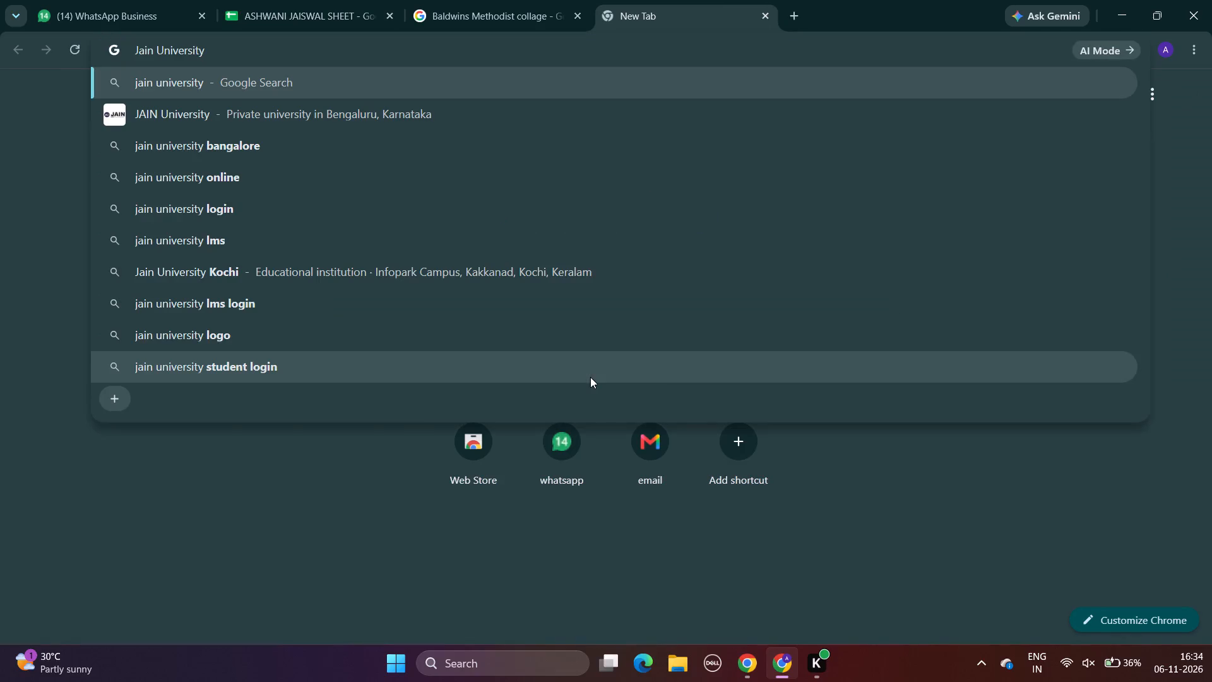
key(Return)
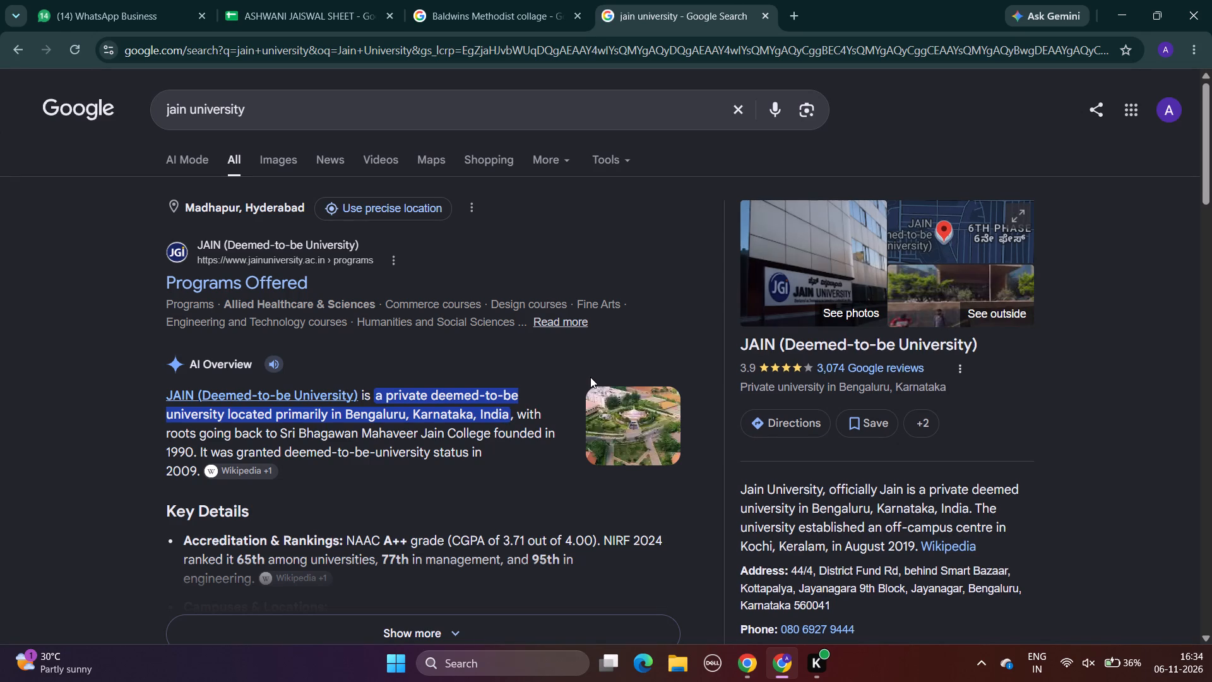
Return to the Lead Gen Sheet, look over the leads in rows 751 to 786, and leave the row 785 college cell unedited.
click(297, 0)
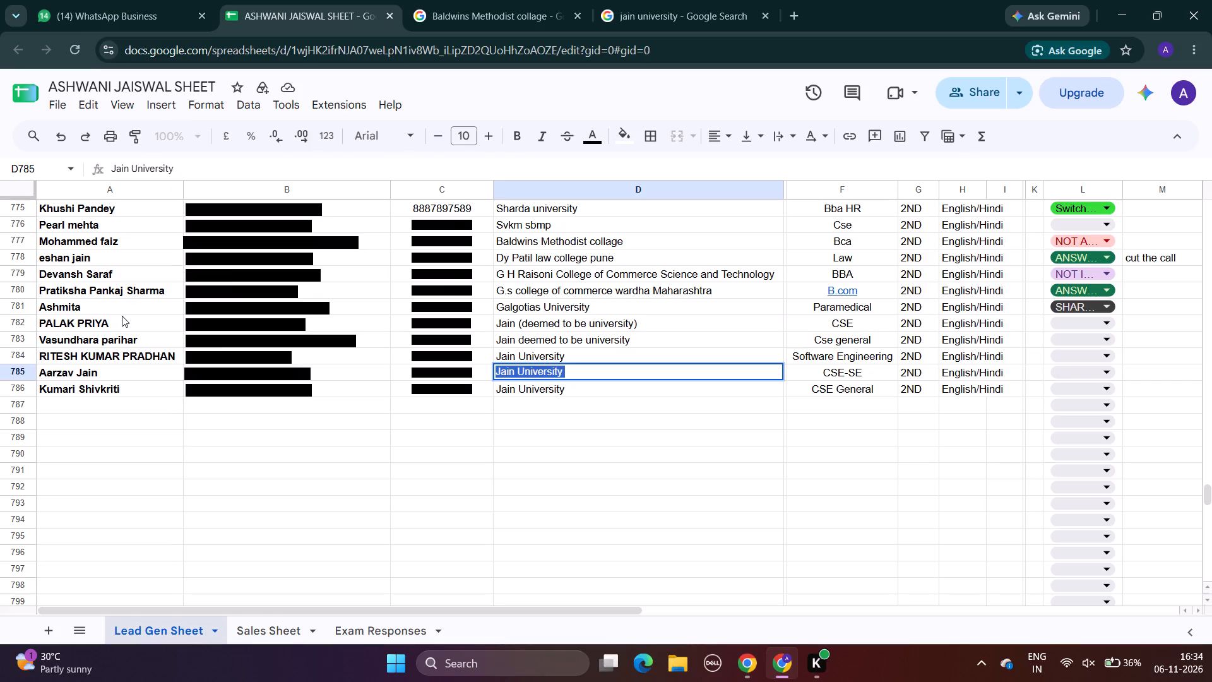
scroll(122, 316, up, 4)
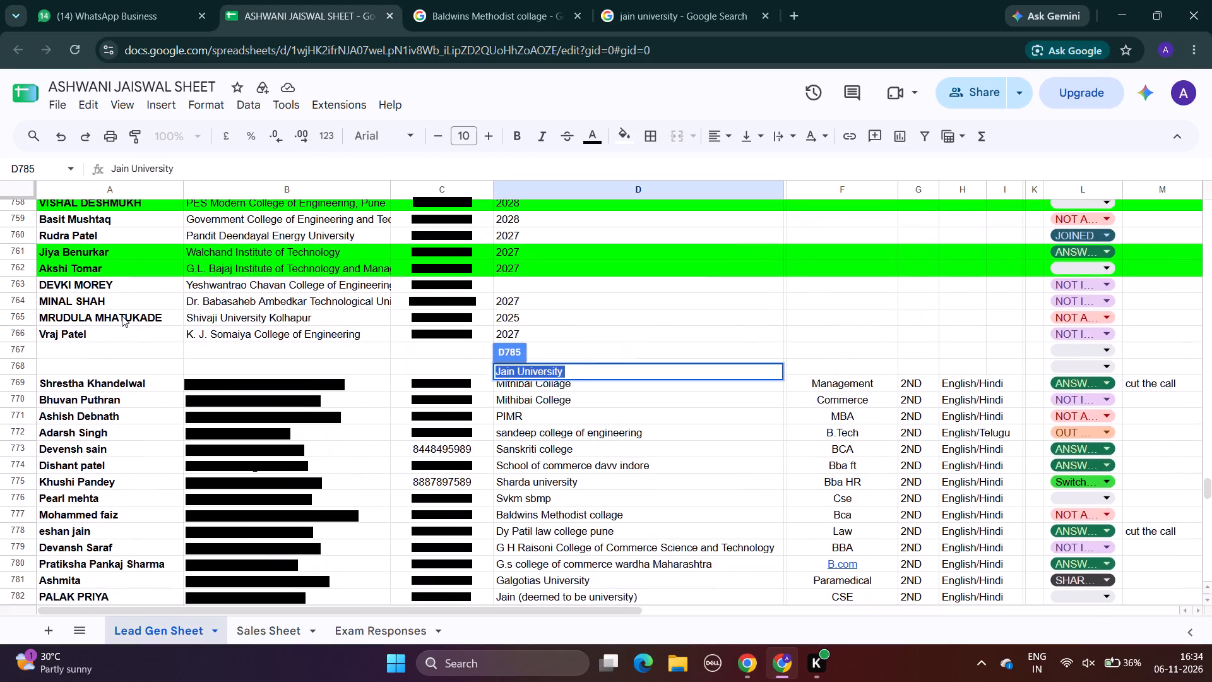
scroll(122, 316, right, 1)
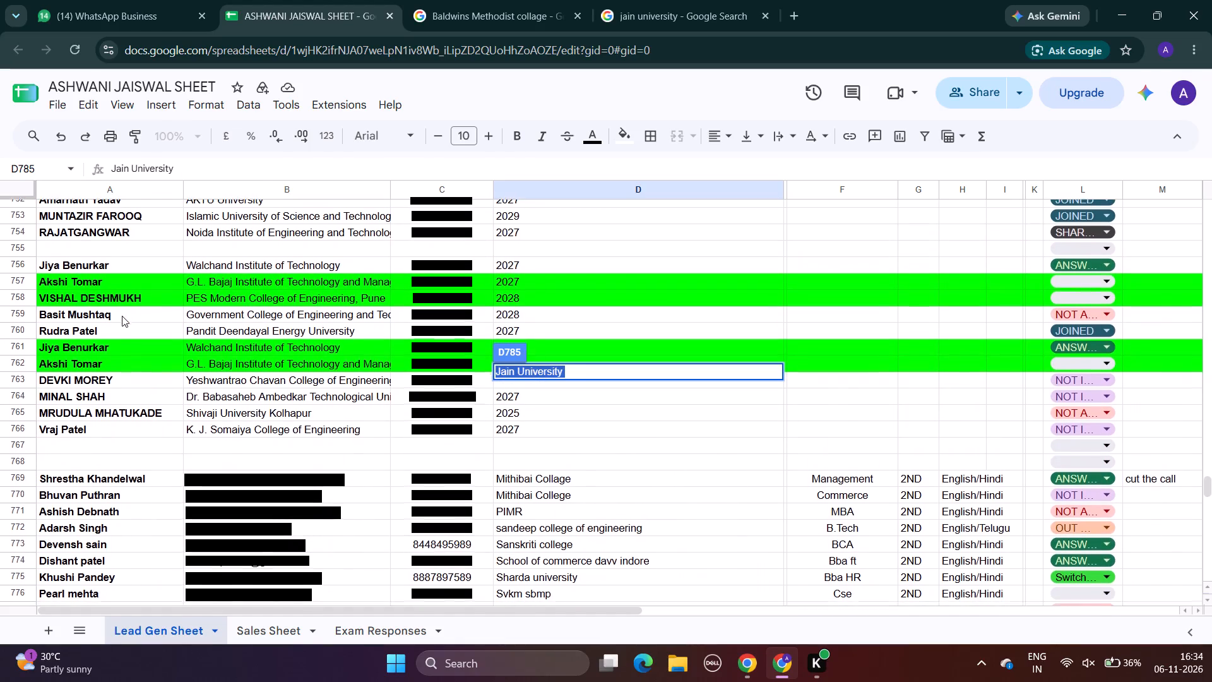
scroll(122, 316, right, 1)
scroll(122, 316, up, 1)
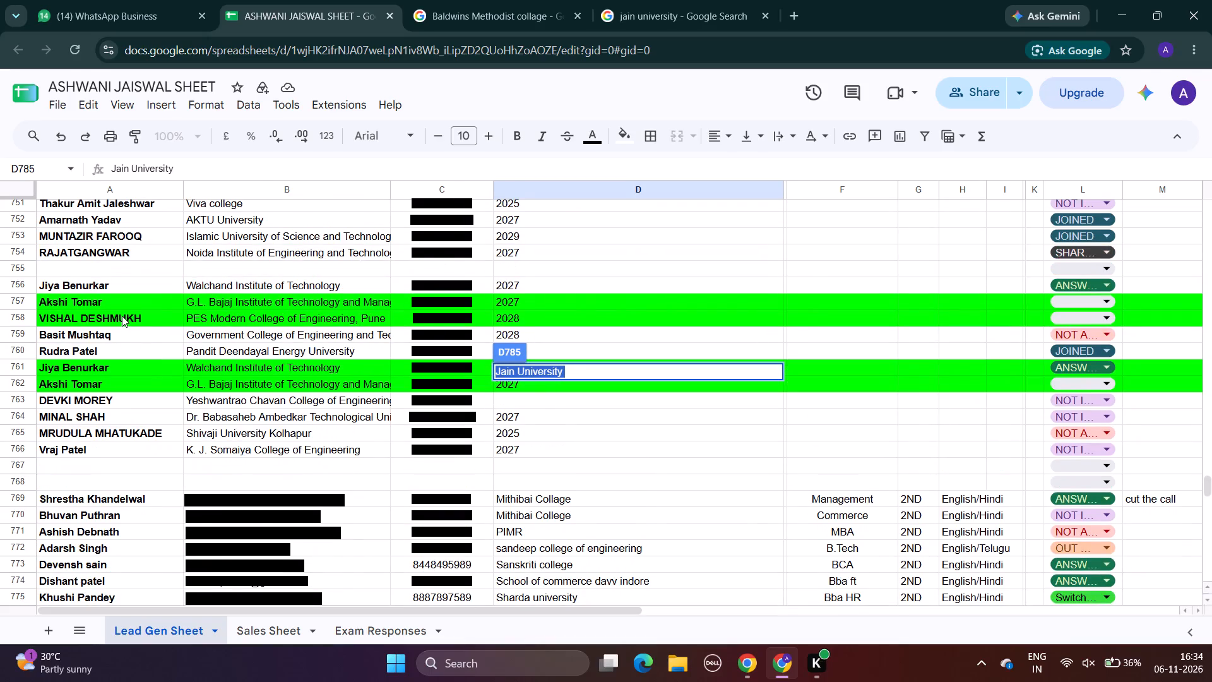
scroll(122, 316, down, 3)
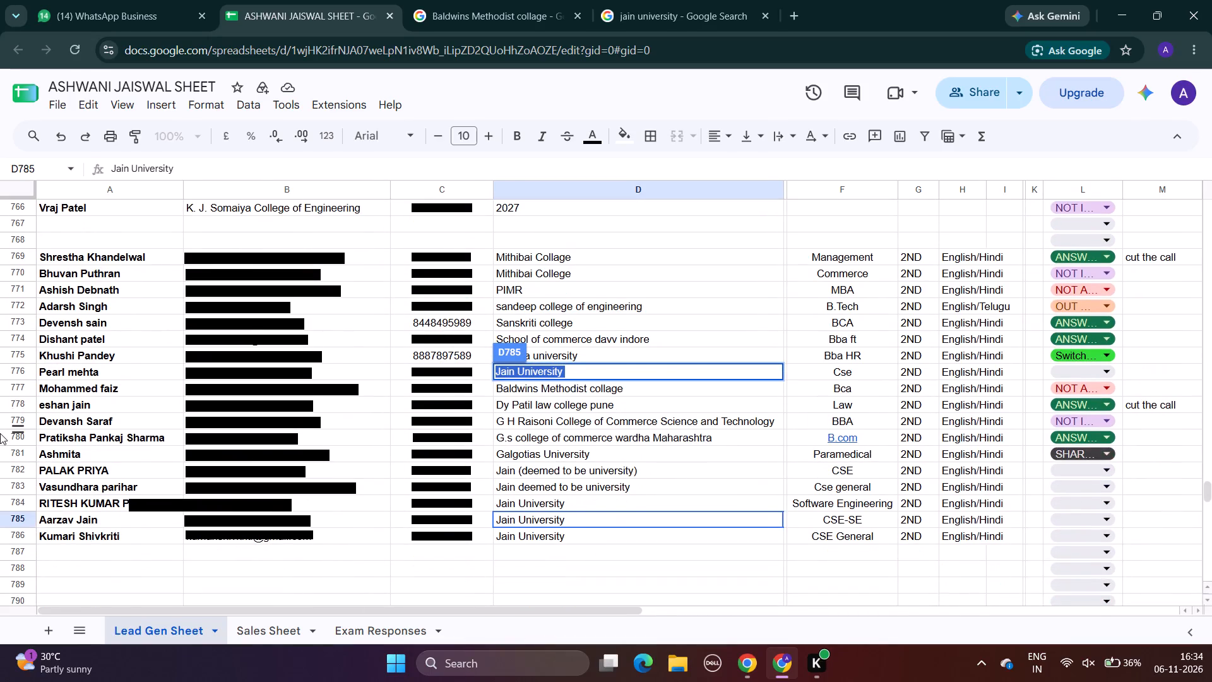
key(ctrl+z)
key(ctrl+z)
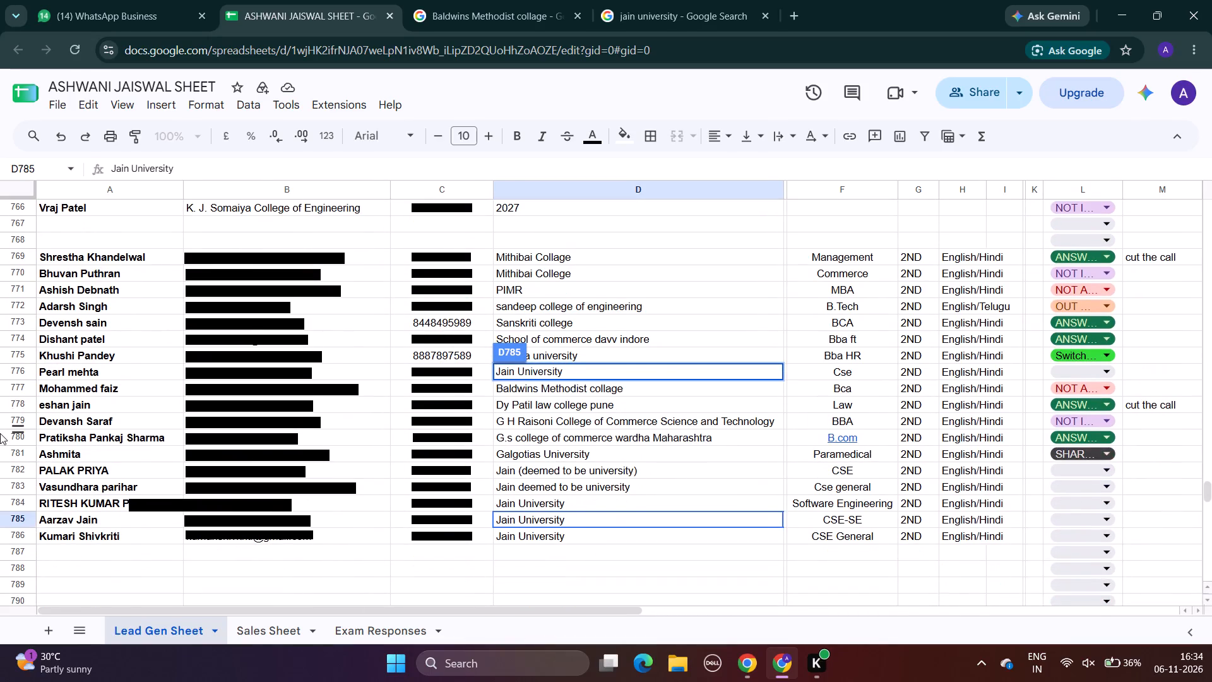
click(118, 580)
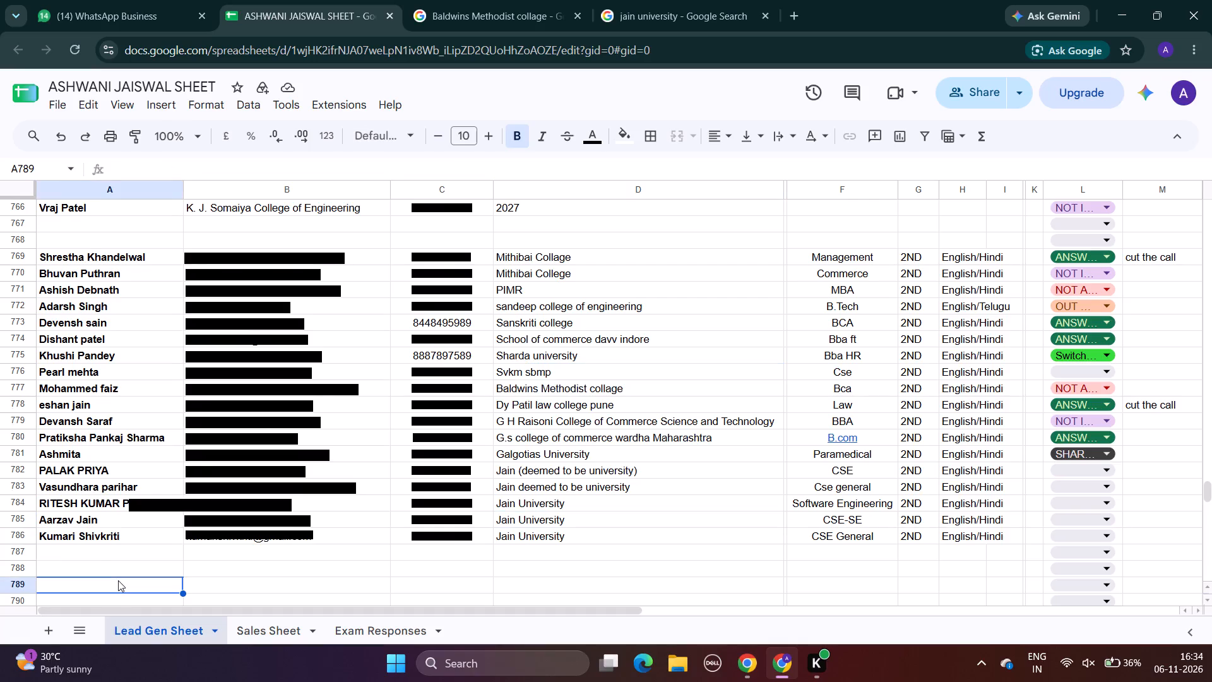
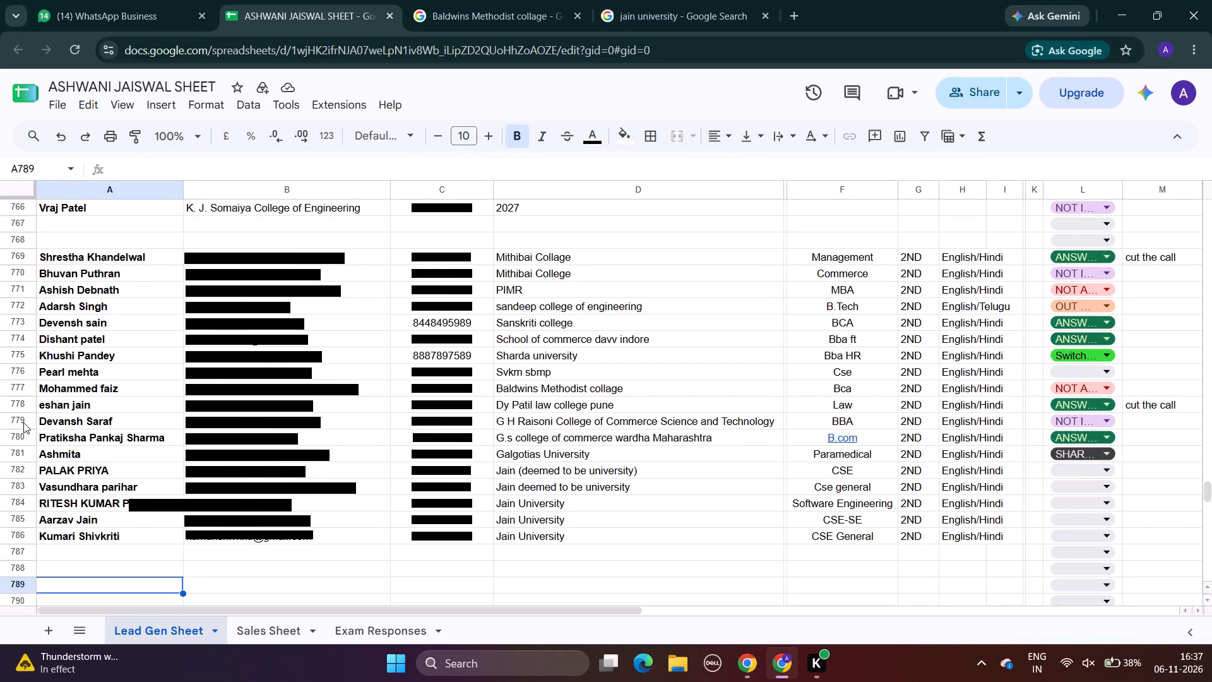
Set the call status of the row 780 lead, from G.s college of commerce wardha Maharashtra, to JOINED.
click(19, 439)
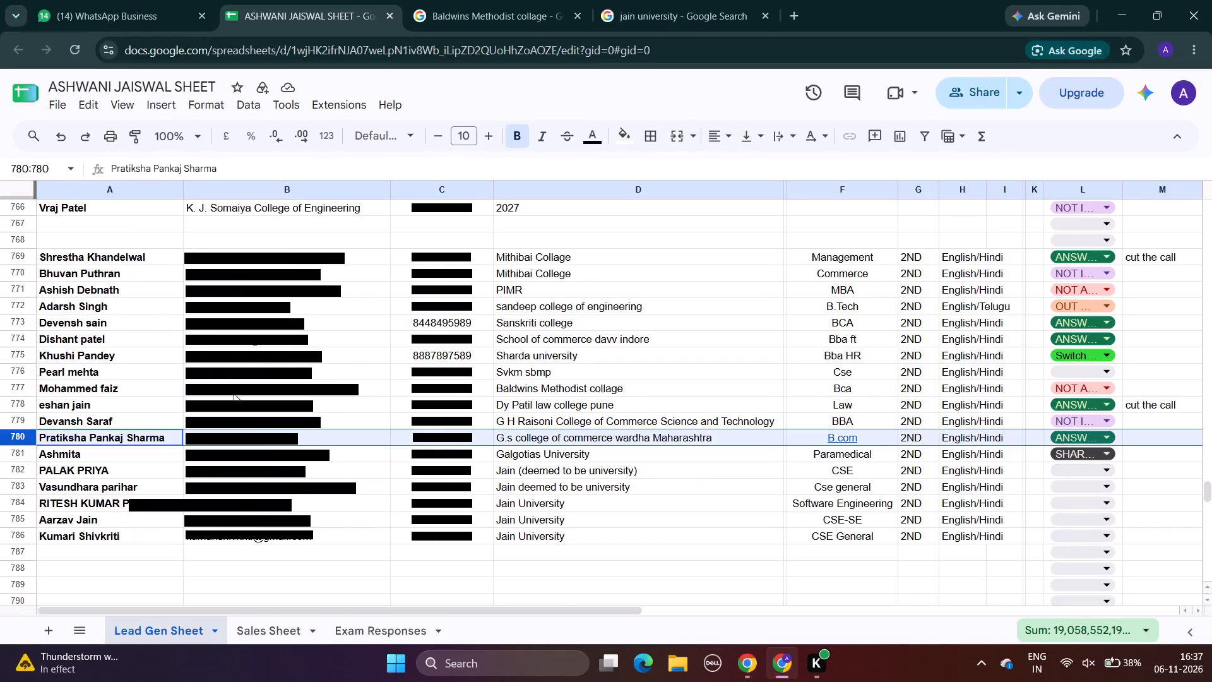
click(1068, 440)
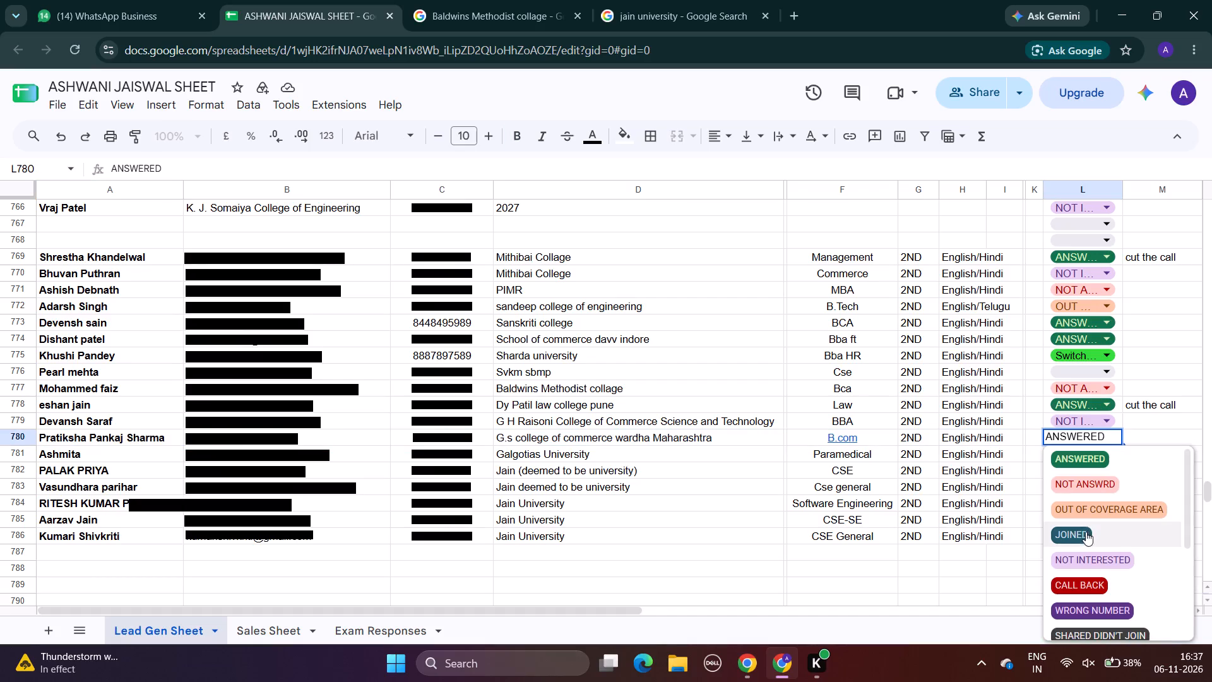
click(1085, 533)
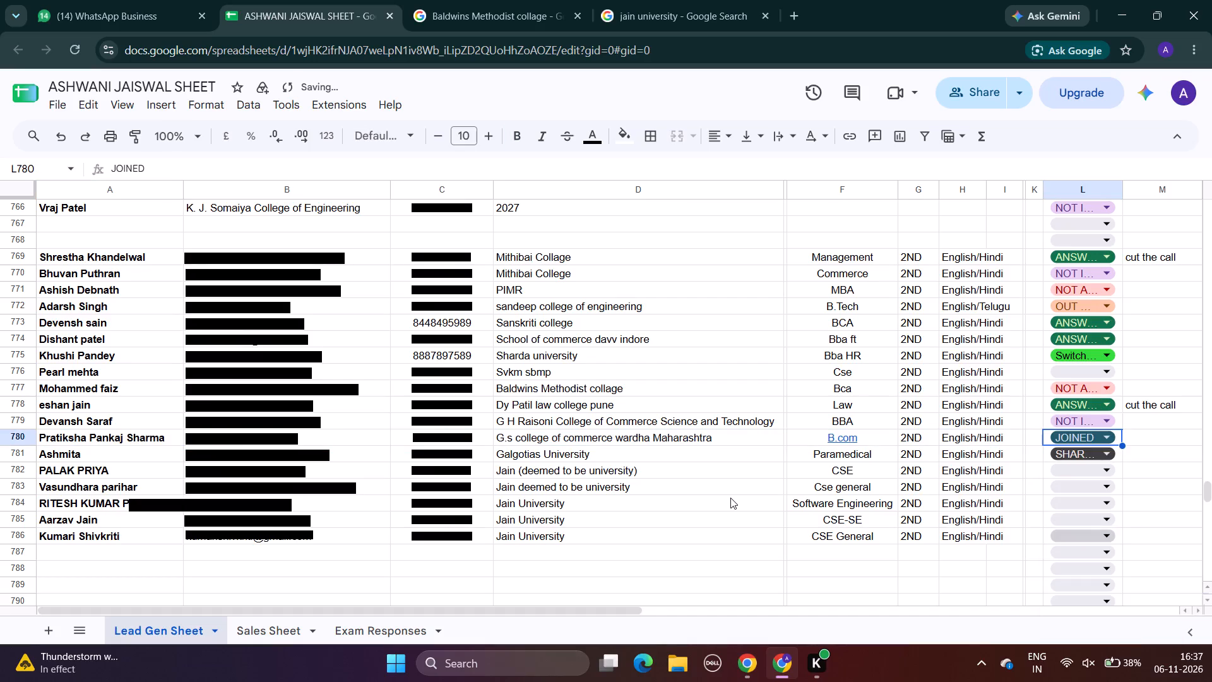
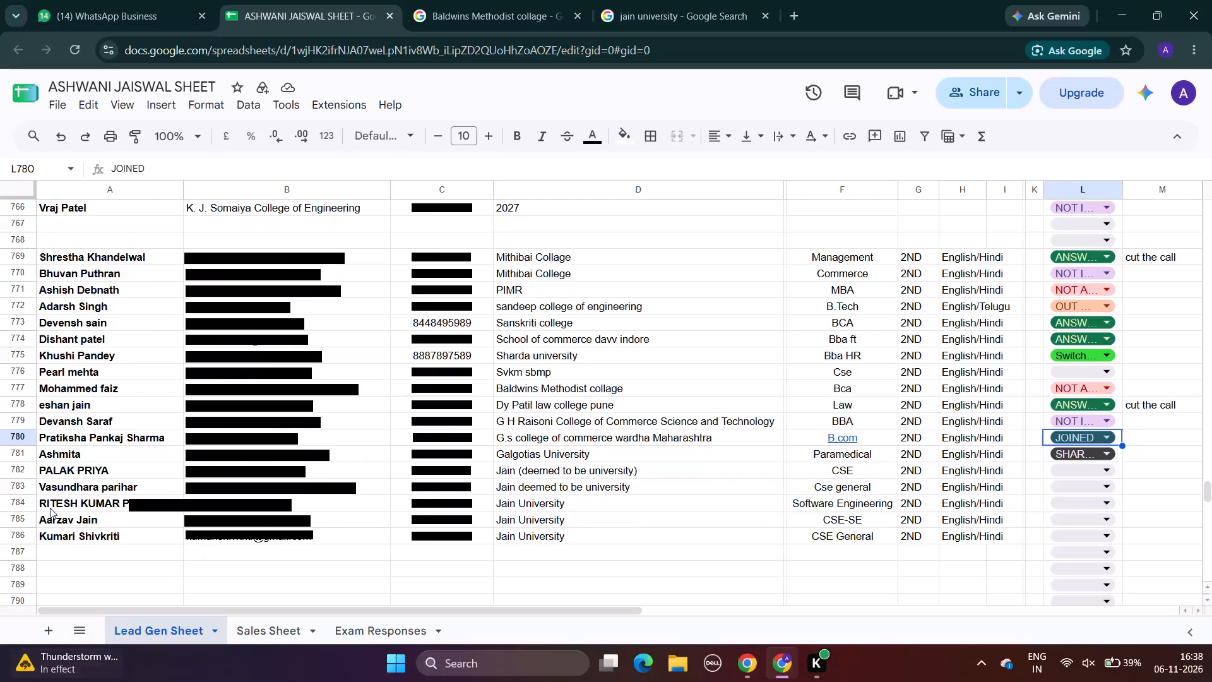
Select the entire row 782, the CSE lead from Jain (deemed to be university).
click(24, 467)
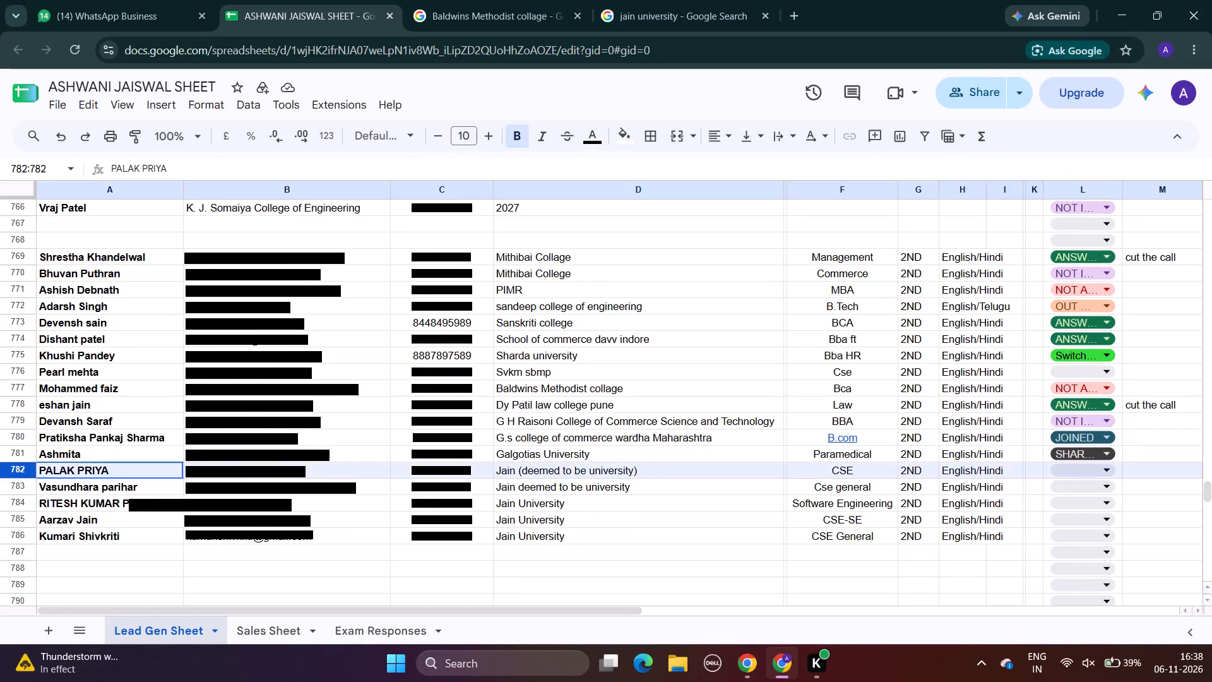
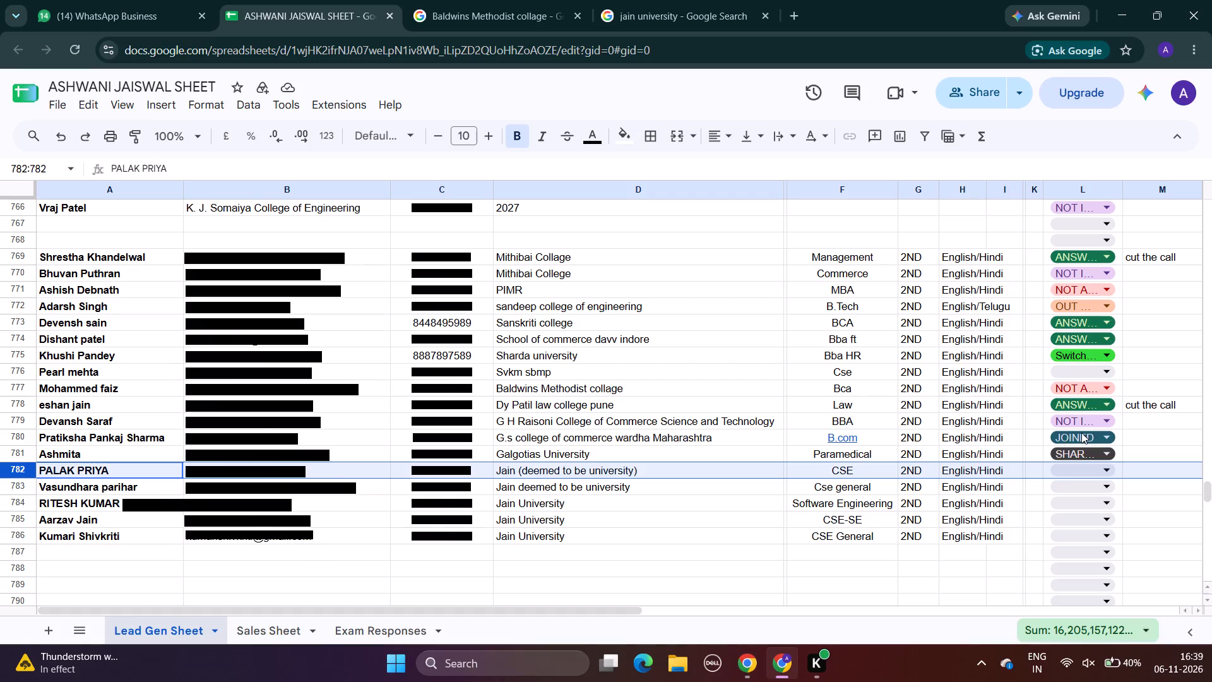
Set the call status of the CSE lead in row 782 to PLACED.
click(1073, 470)
scroll(1102, 577, down, 1)
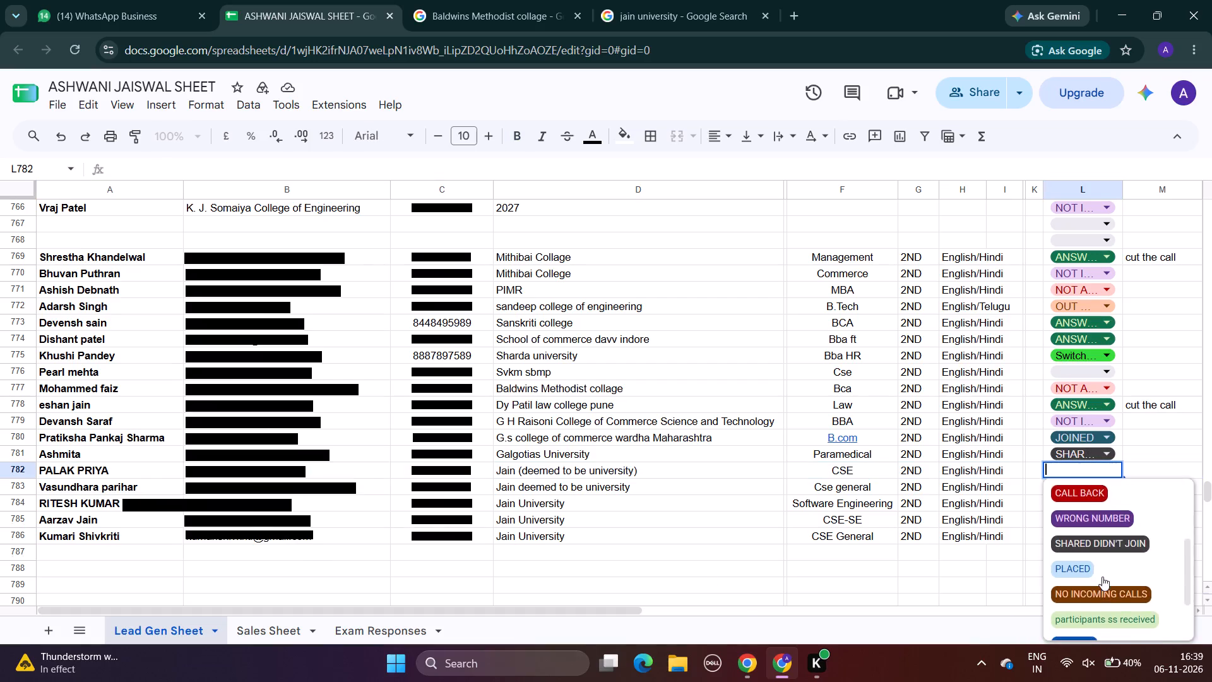
scroll(1102, 577, down, 1)
click(1081, 550)
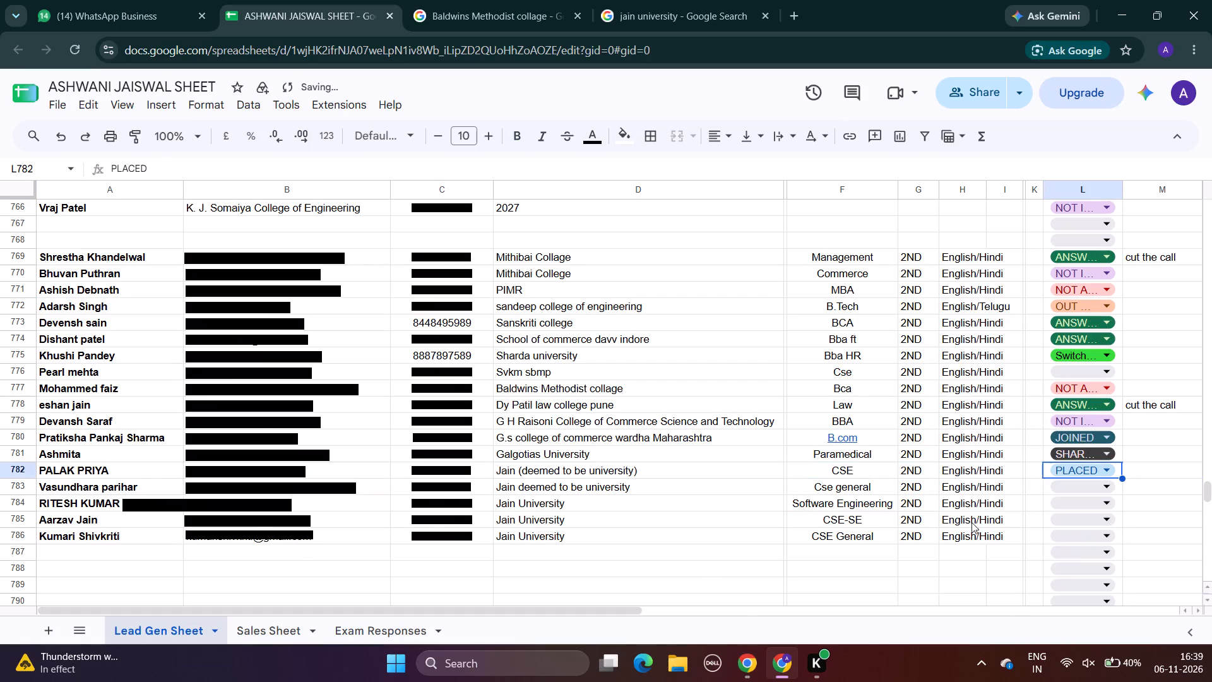
Select the entire row 783, the Cse general lead from Jain deemed to be university.
click(23, 488)
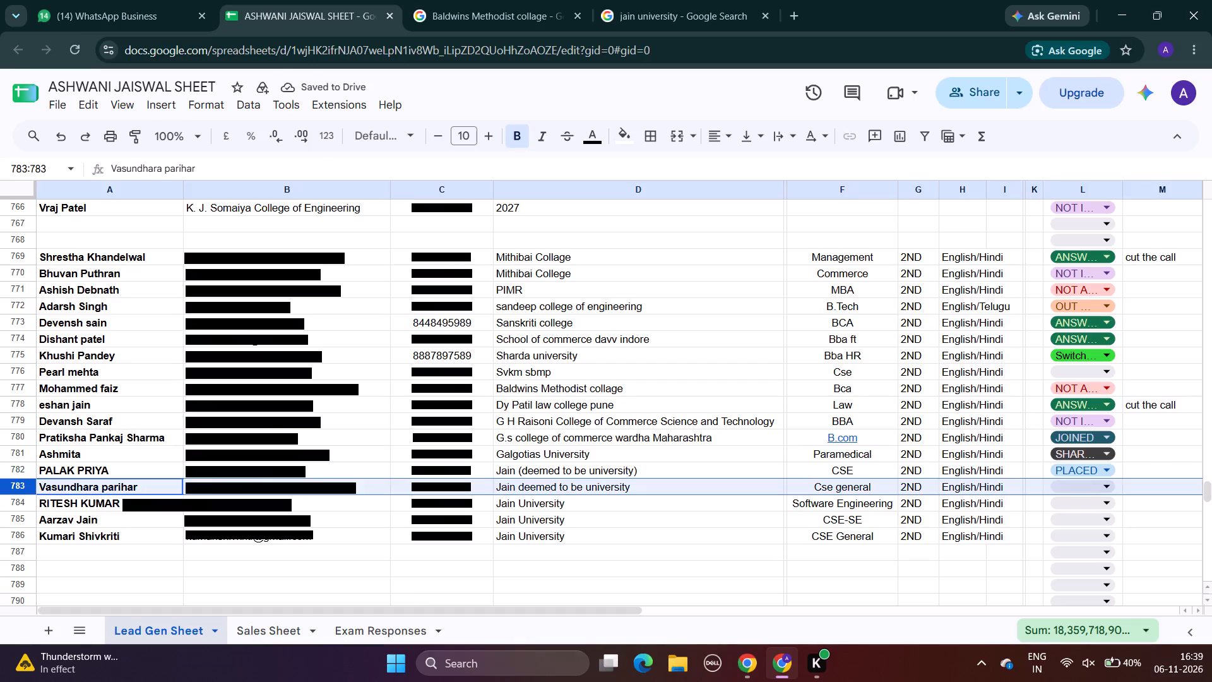
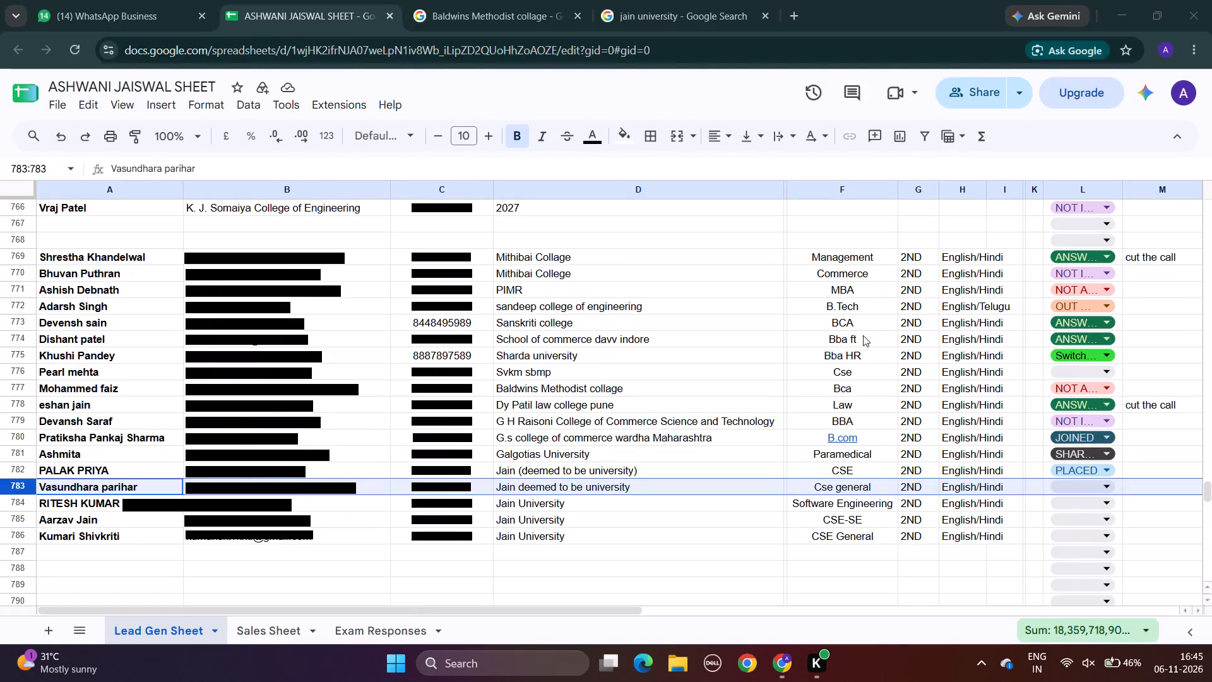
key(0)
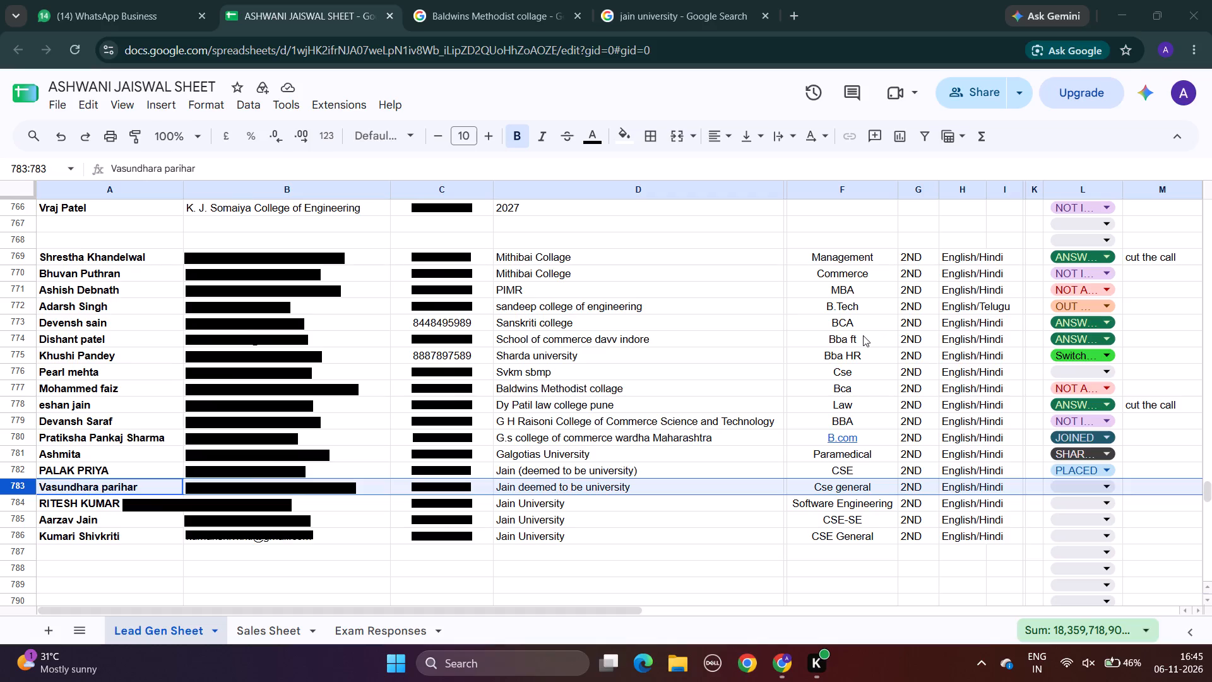